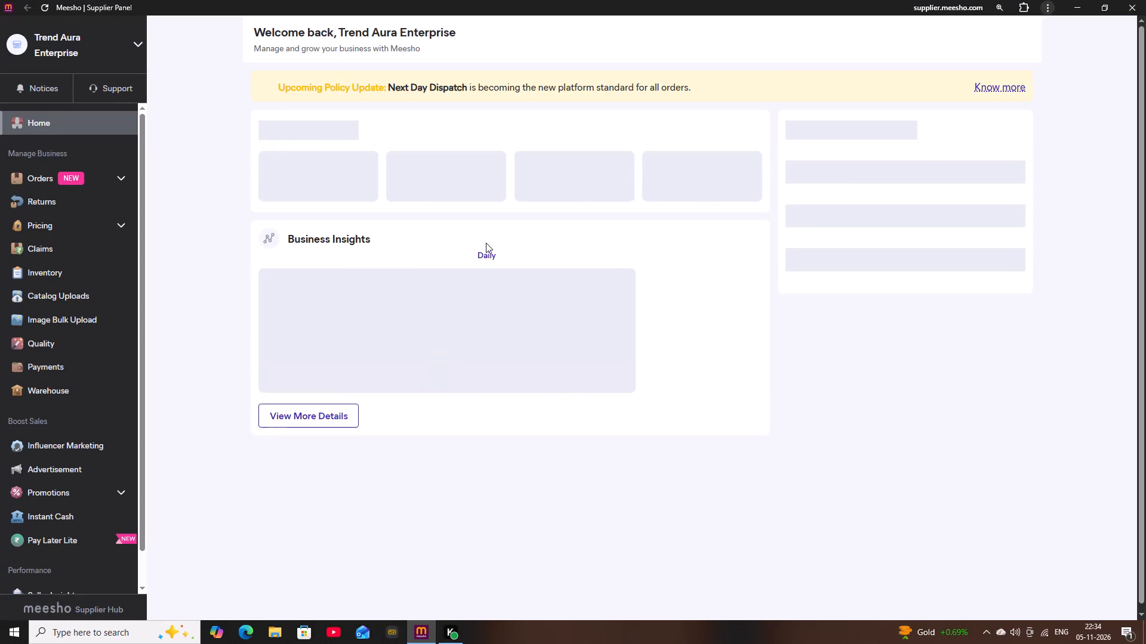
Open the supplier Support page and review the recently raised tickets with their latest updates and statuses.
left_click(128, 83)
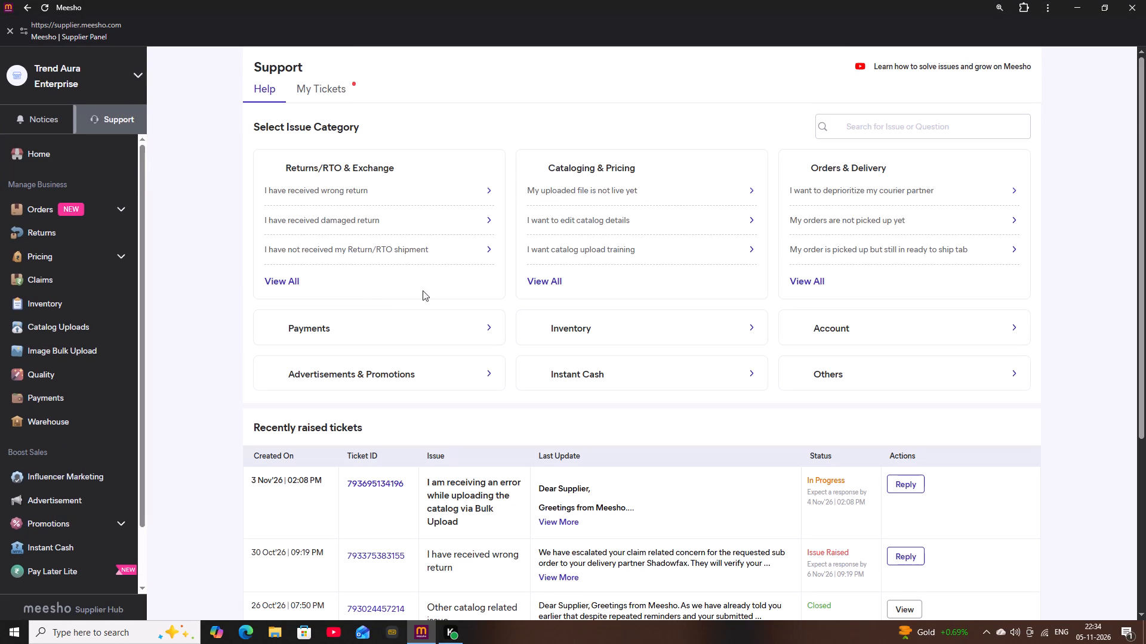
scroll(496, 286, "down", 2)
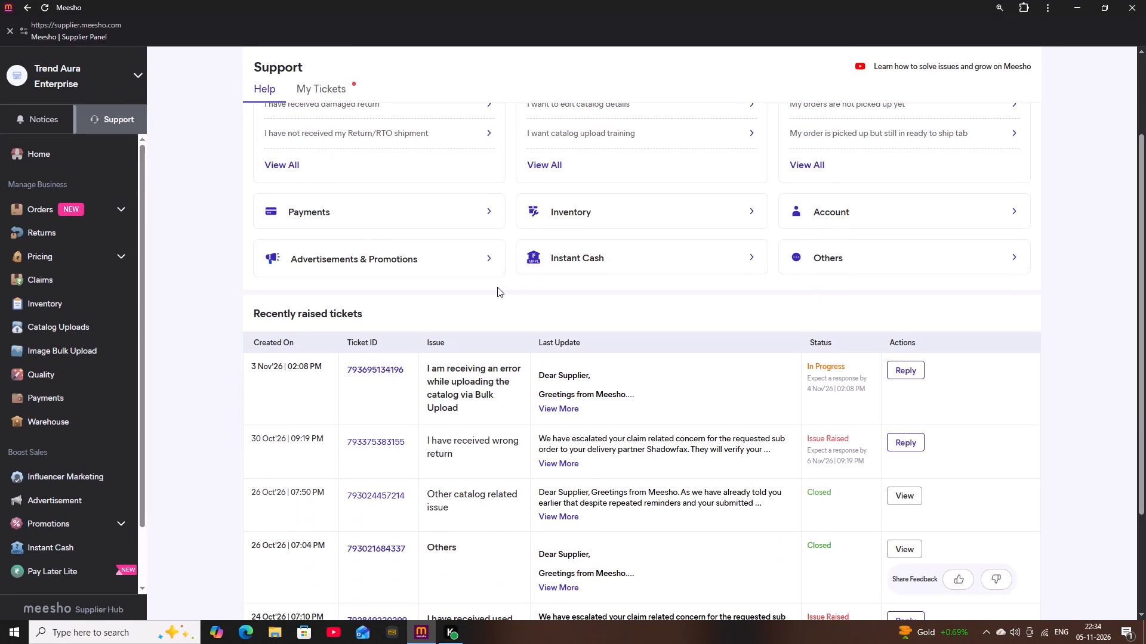
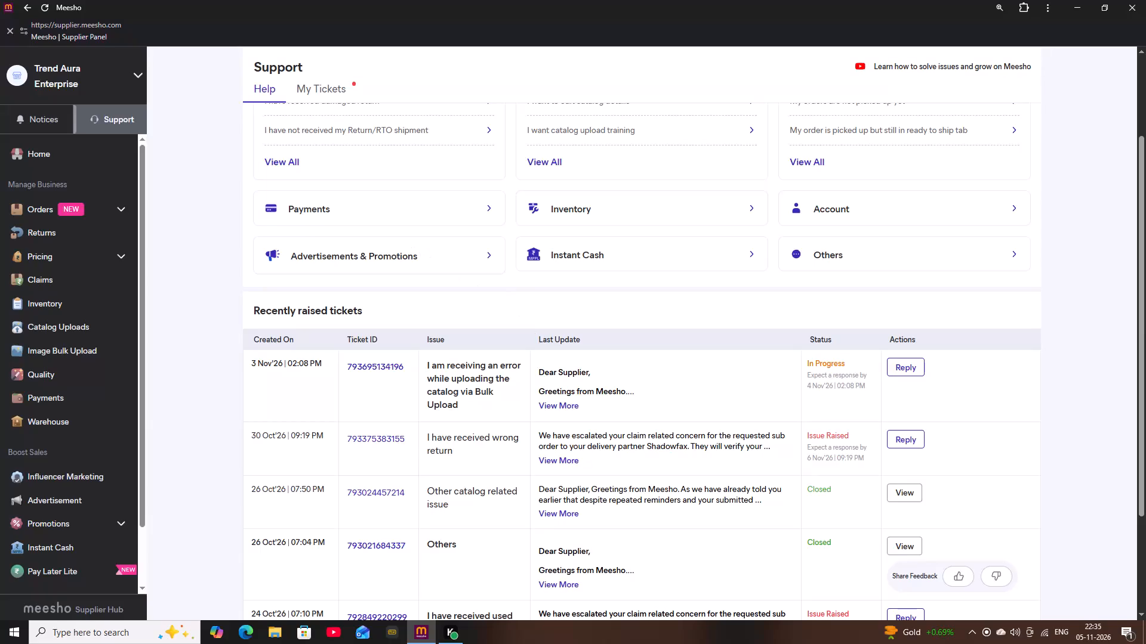
Open the in-progress bulk catalog upload error ticket for reply and read its full description and the 3 Nov and 5 Nov updates.
left_click(916, 367)
scroll(285, 277, "down", 4)
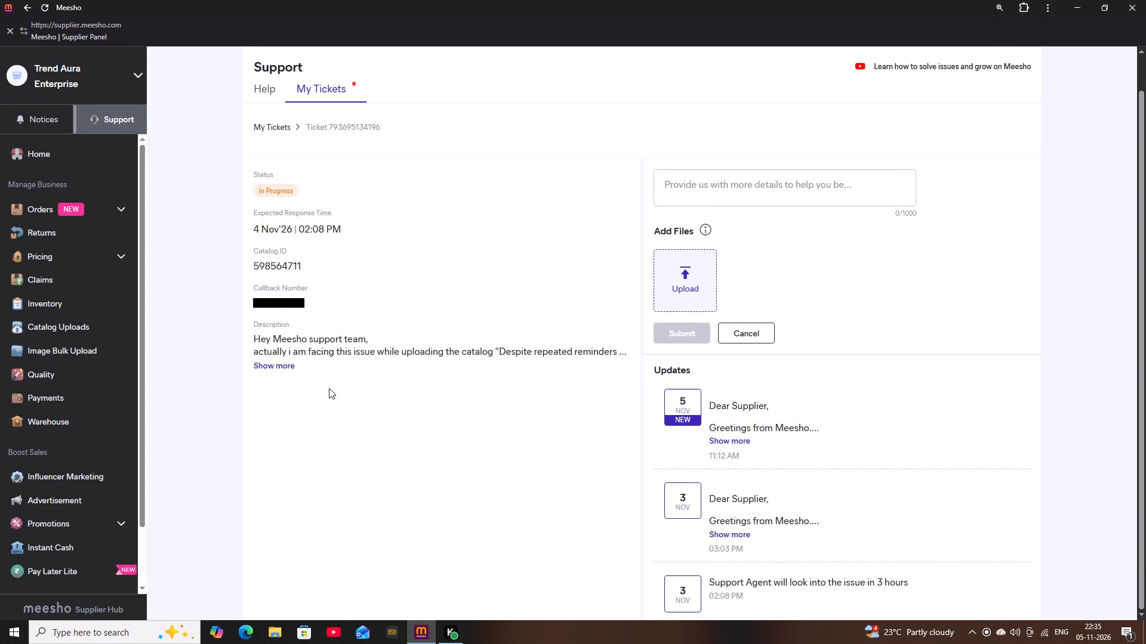
left_click(284, 374)
left_click(279, 367)
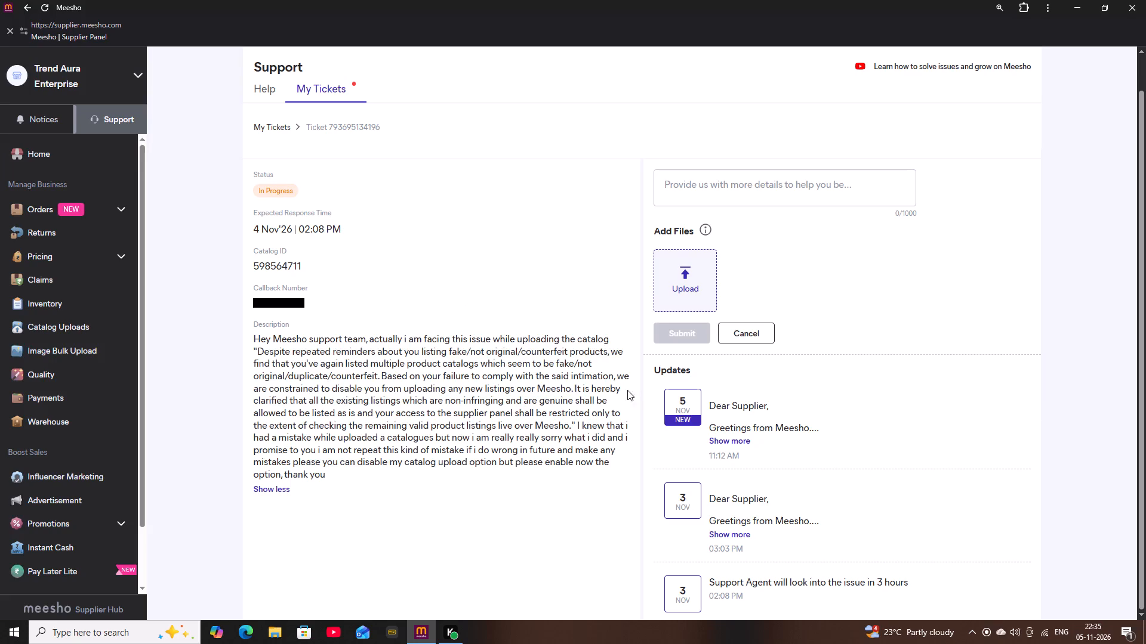
left_click(729, 534)
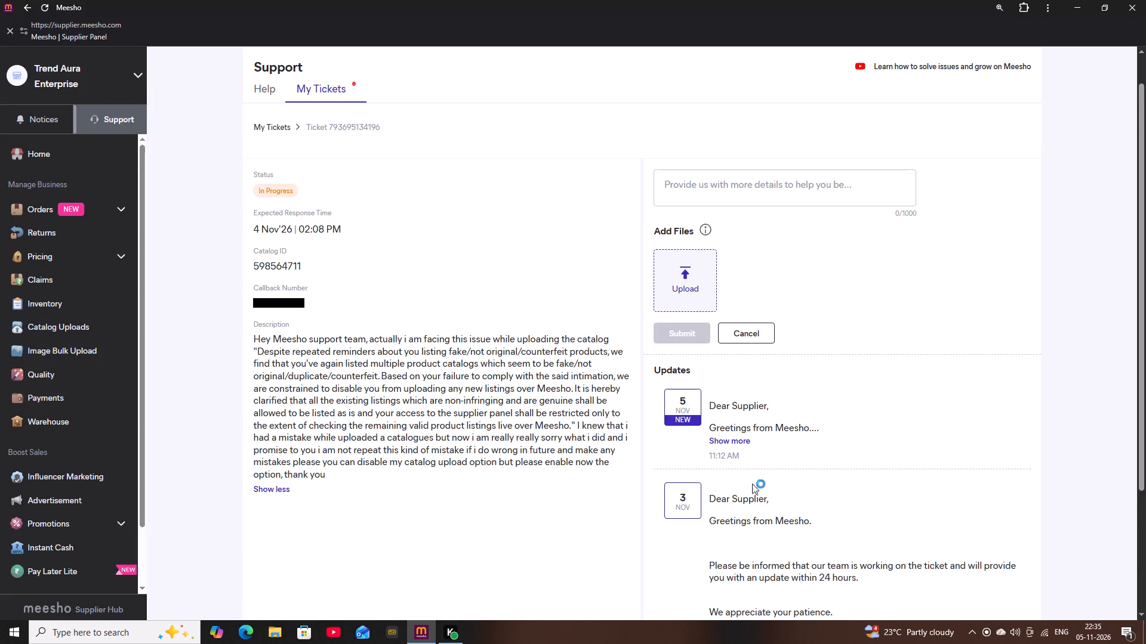
scroll(757, 479, "down", 2)
left_click(725, 317)
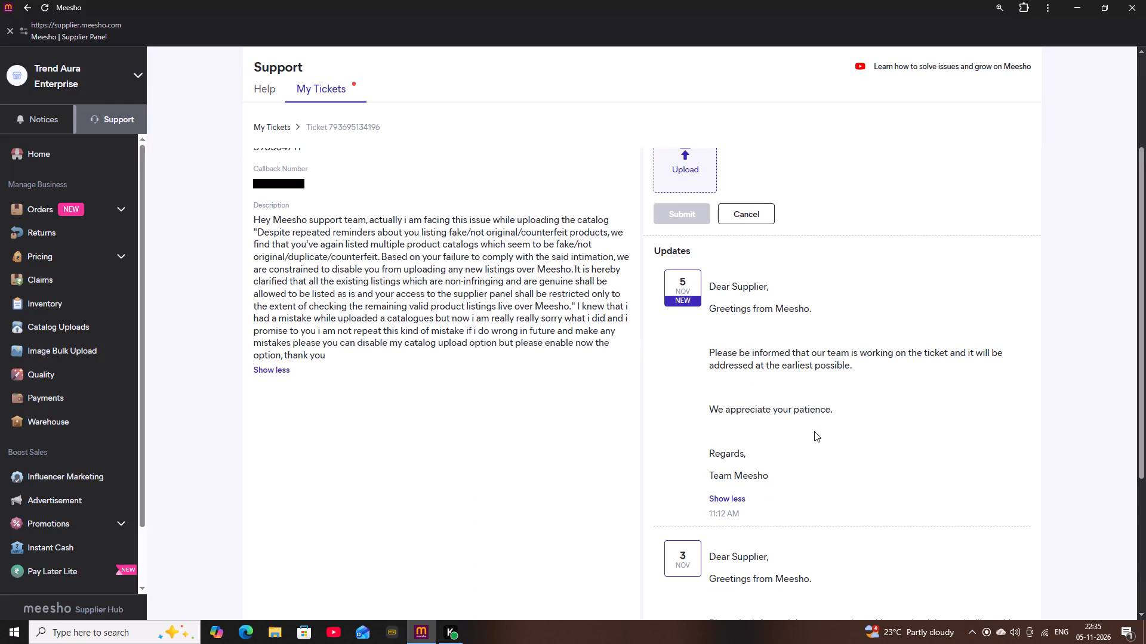
scroll(814, 431, "down", 2)
scroll(814, 431, "up", 1)
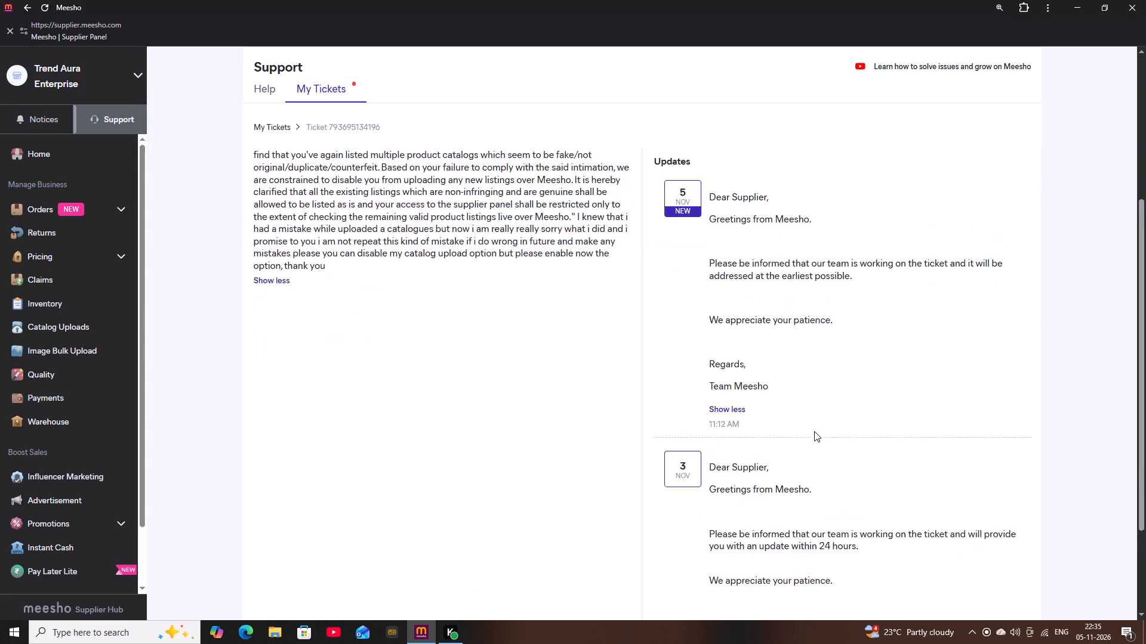
scroll(814, 431, "up", 5)
Start the ticket reply with "I promise i will not repeat this kind of mistake".
left_click(751, 234)
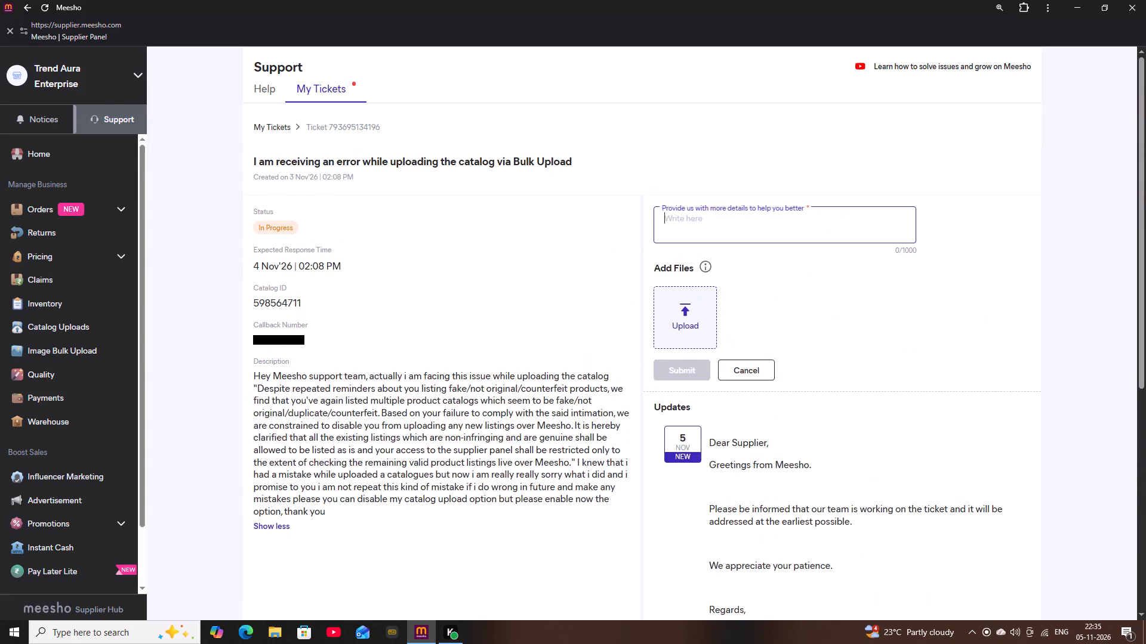
type("i")
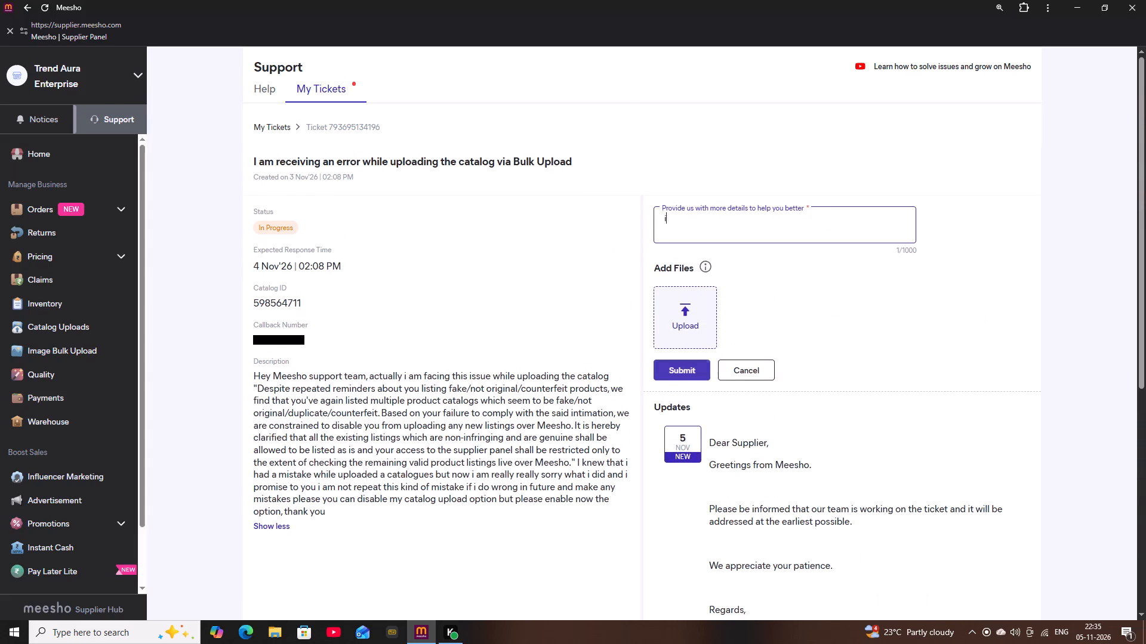
key("space")
key("BackSpace")
key("BackSpace")
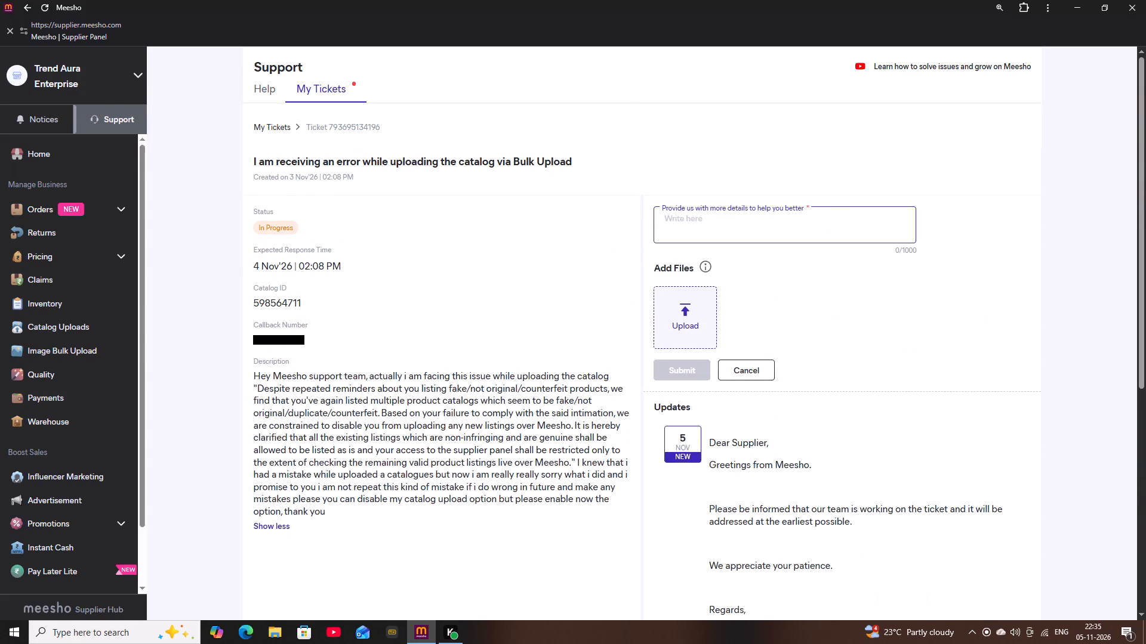
key("i")
key("space")
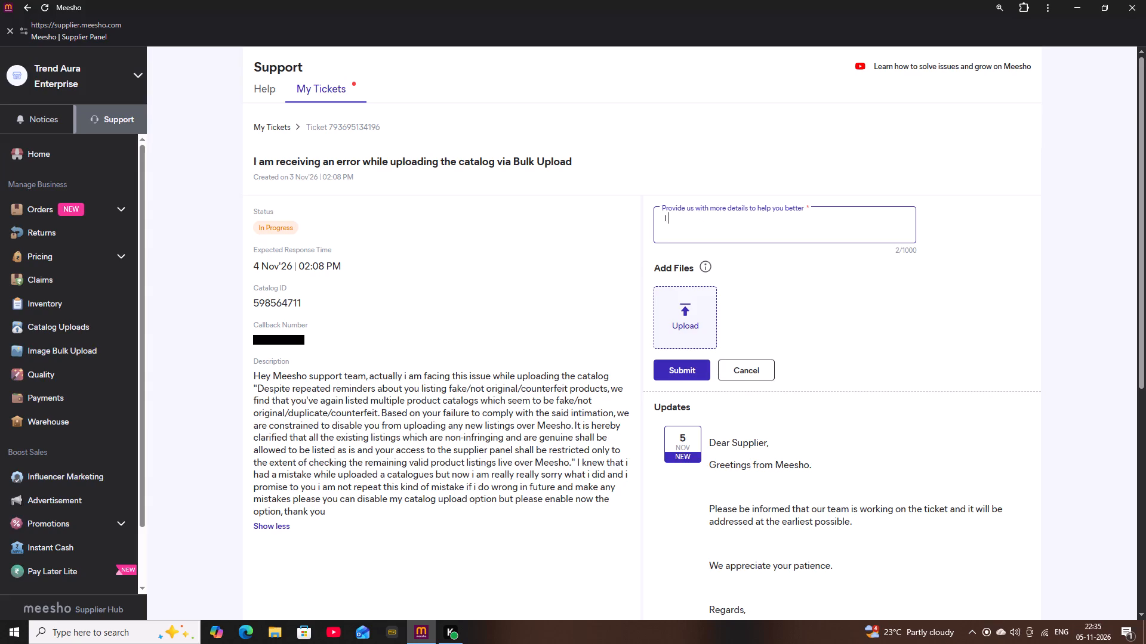
type("pe")
key("BackSpace")
type("romise i will")
key("space")
type("not")
key("space")
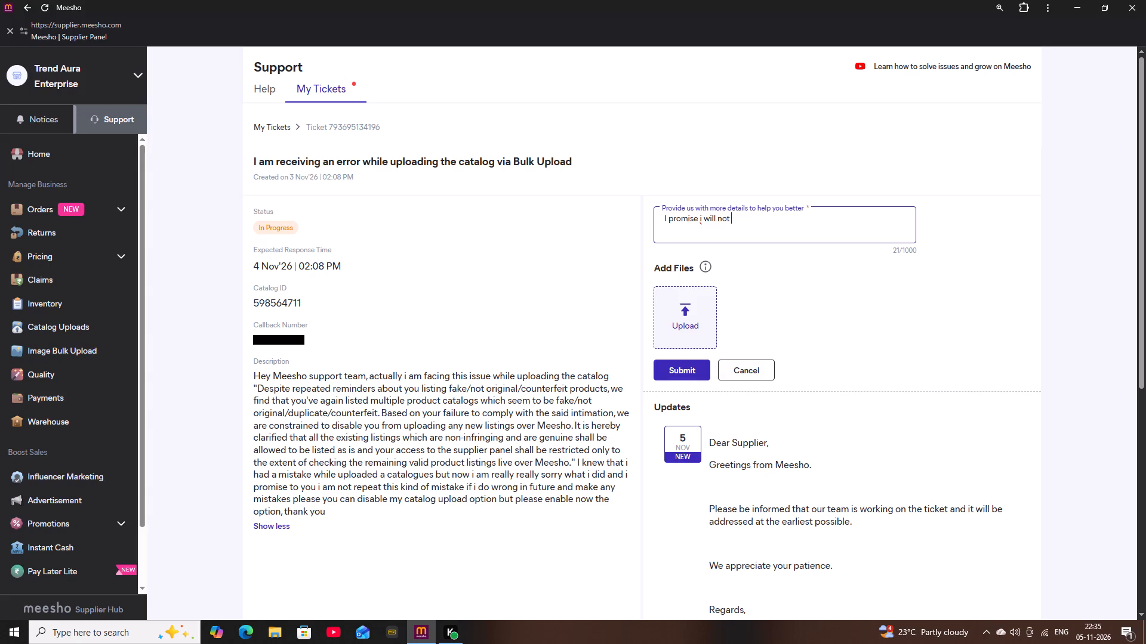
type("repeat this")
key("space")
type("kind of mistake")
key("space")
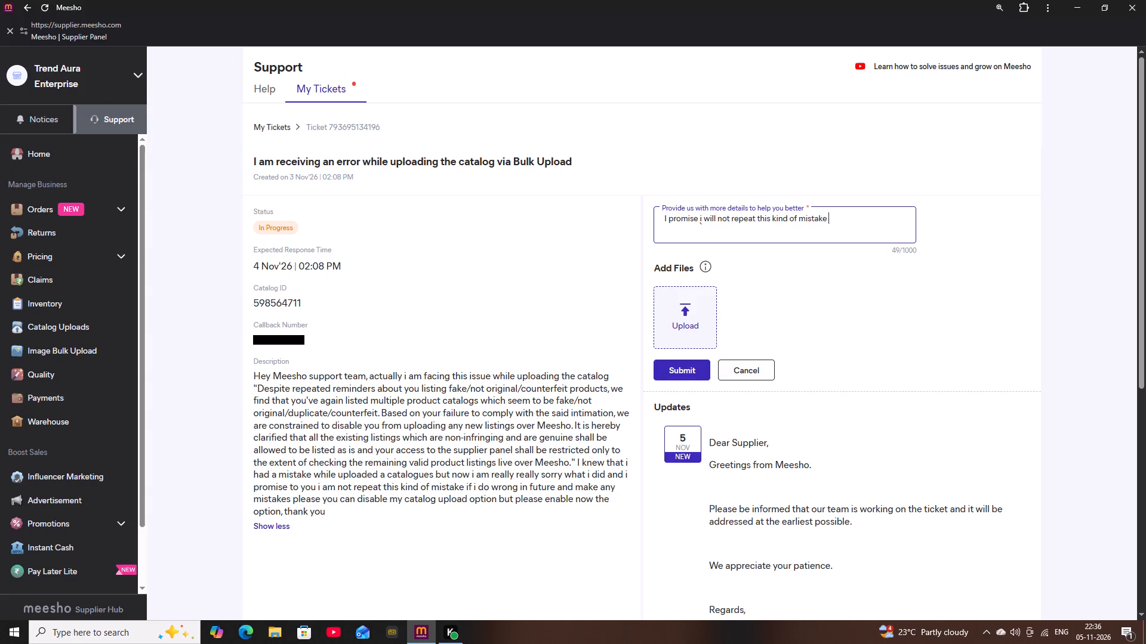
Continue the reply with "if i am doing another".
type("if i am")
key("space")
type("do")
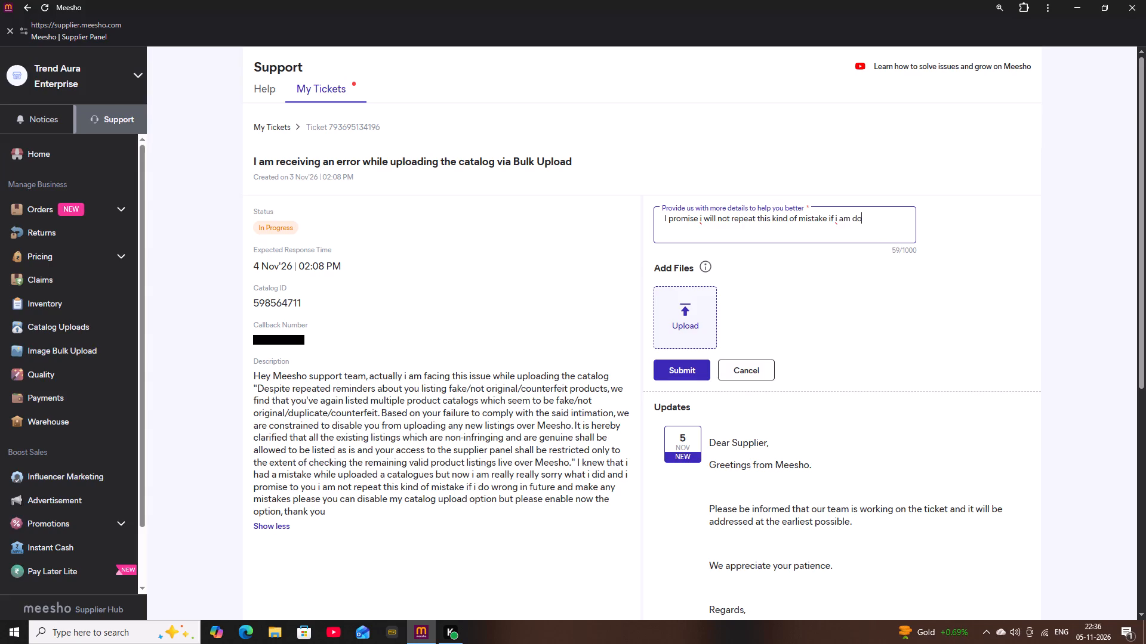
type("ing ano")
type("ther")
key("space")
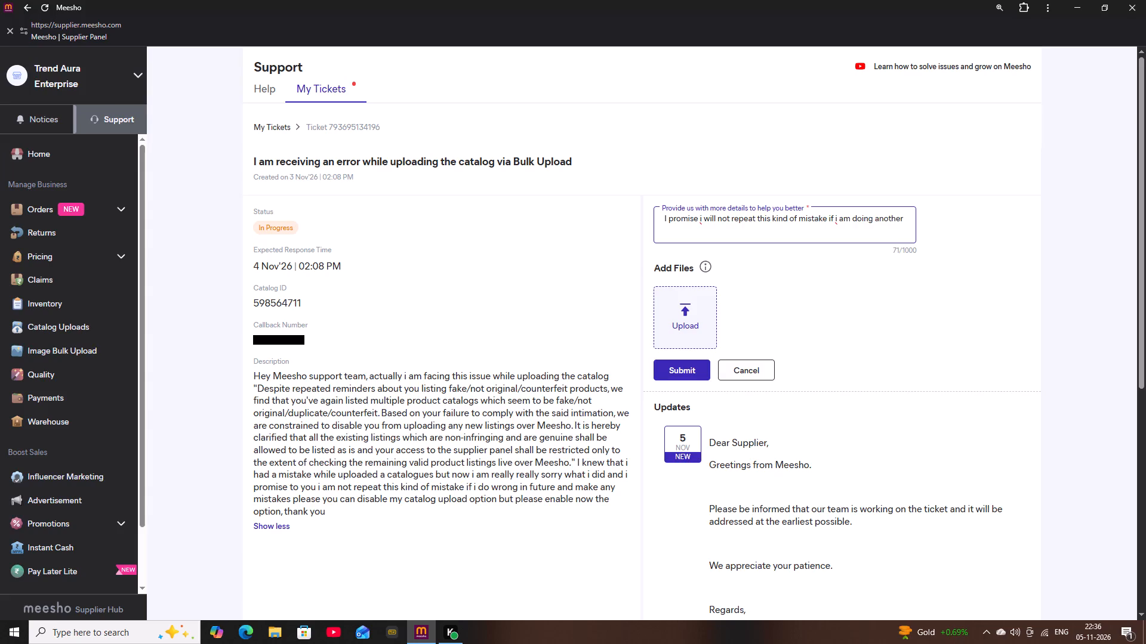
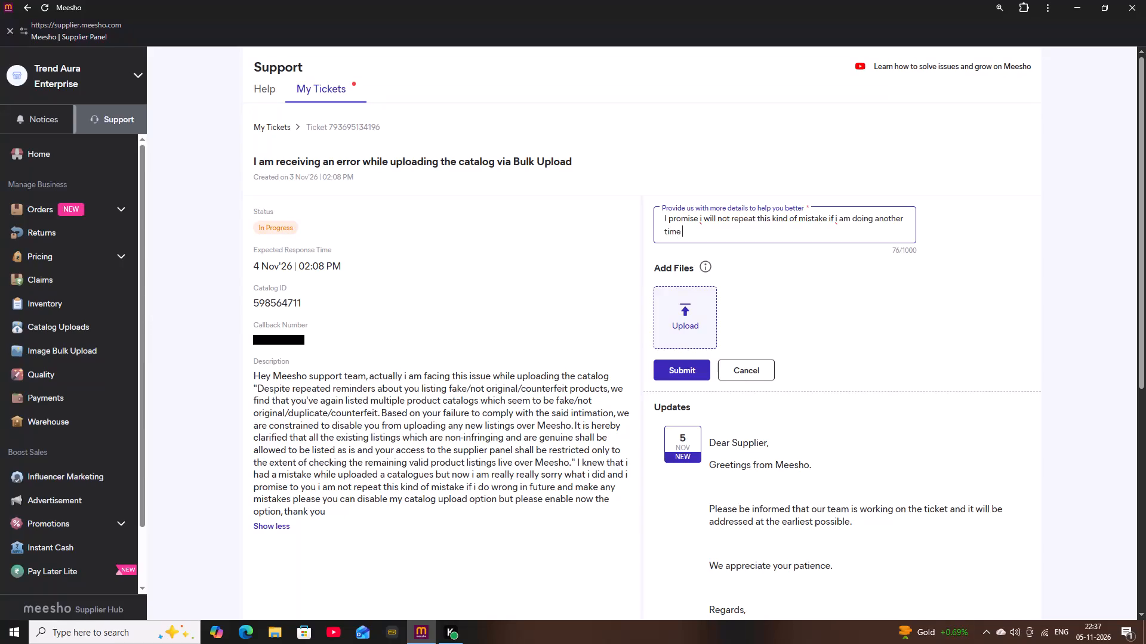
Continue the ticket reply with "this mistake".
type("this")
key("space")
type("mistake")
key("space")
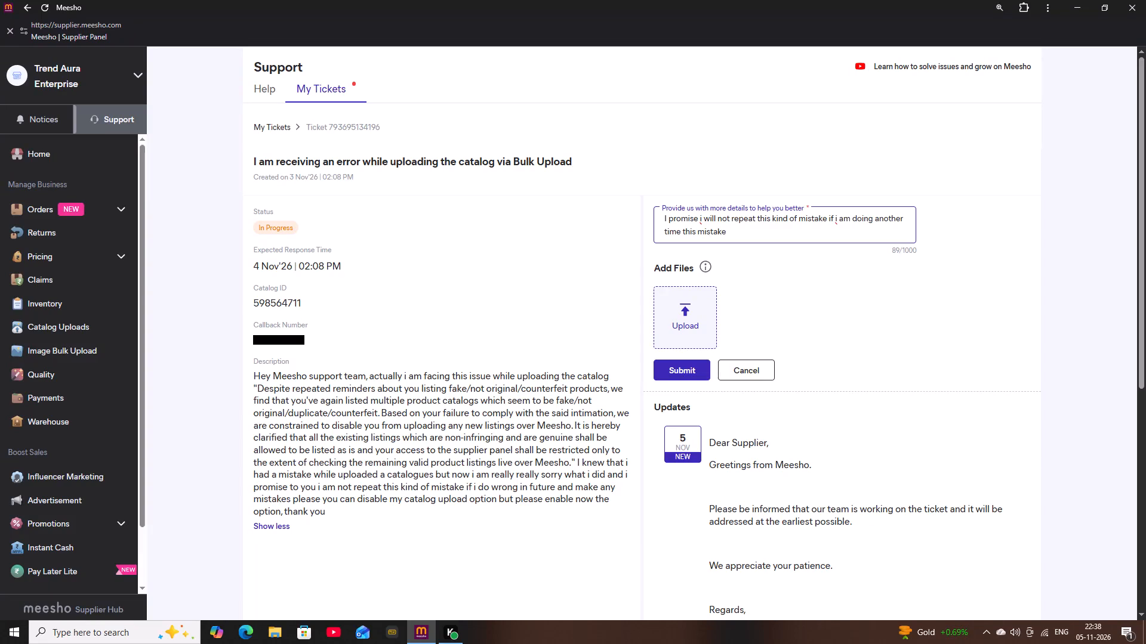
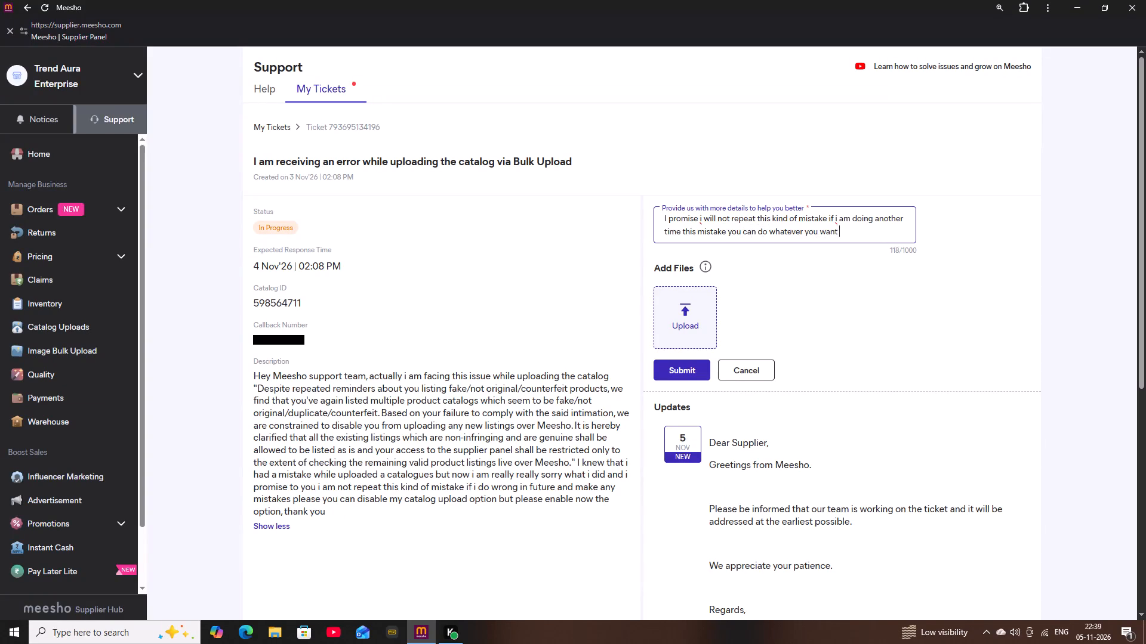
Continue the ticket reply with "so please open last time my catalog upload section".
type("so please")
key("space")
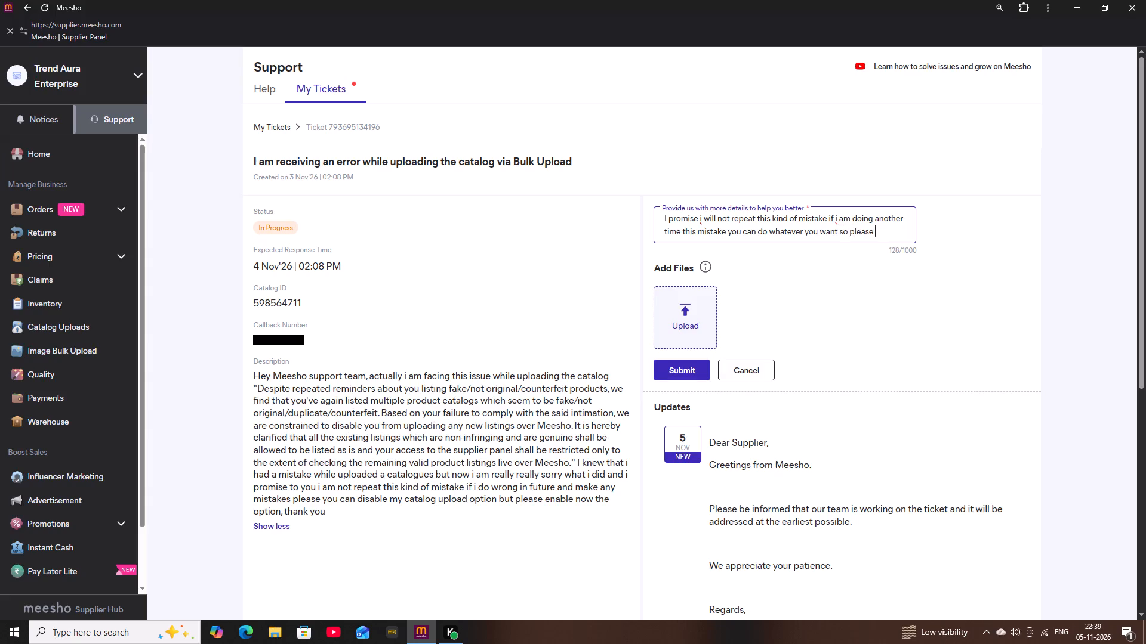
type("open this")
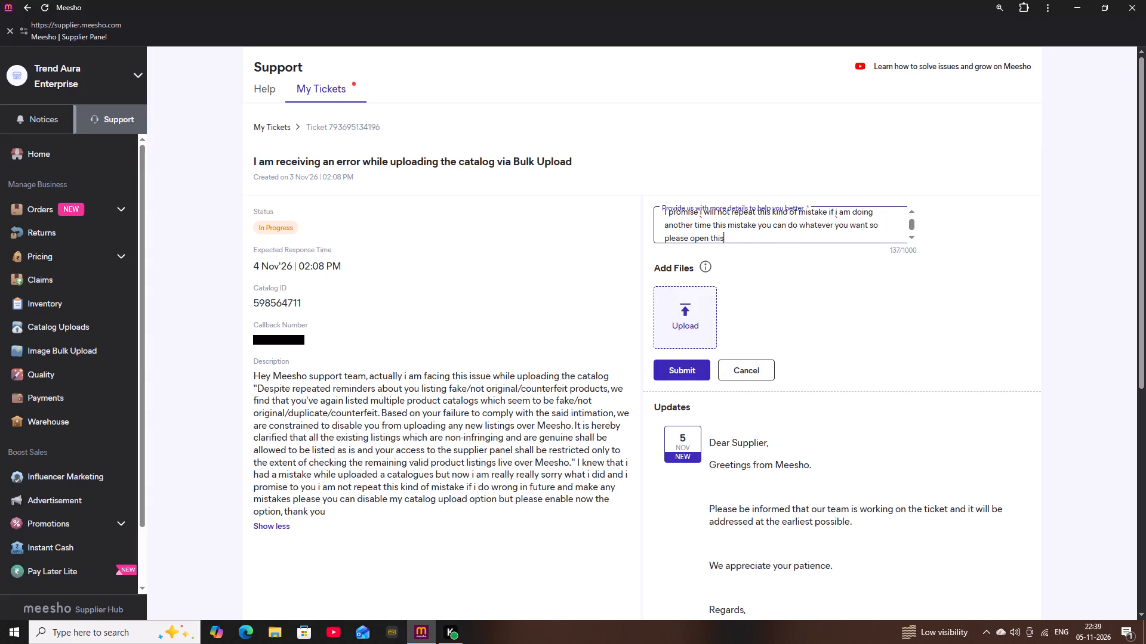
key("space")
key("t")
key("BackSpace")
key("BackSpace")
key("BackSpace")
key("BackSpace")
key("BackSpace")
key("BackSpace")
type("last time my catalog")
key("space")
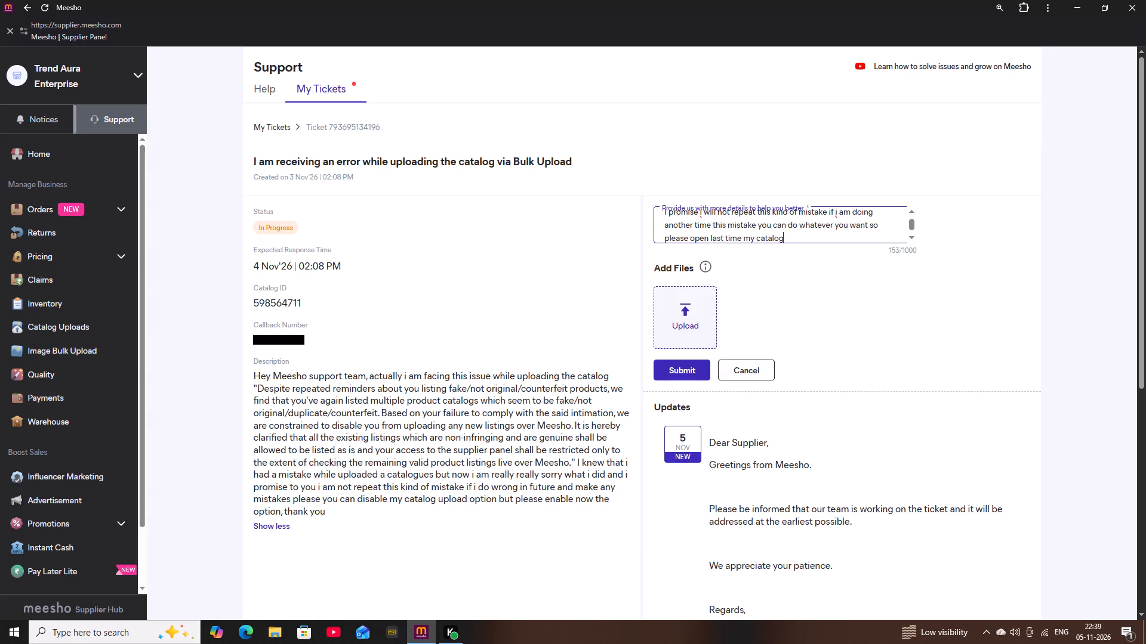
type("upload se")
type("ction")
key("space")
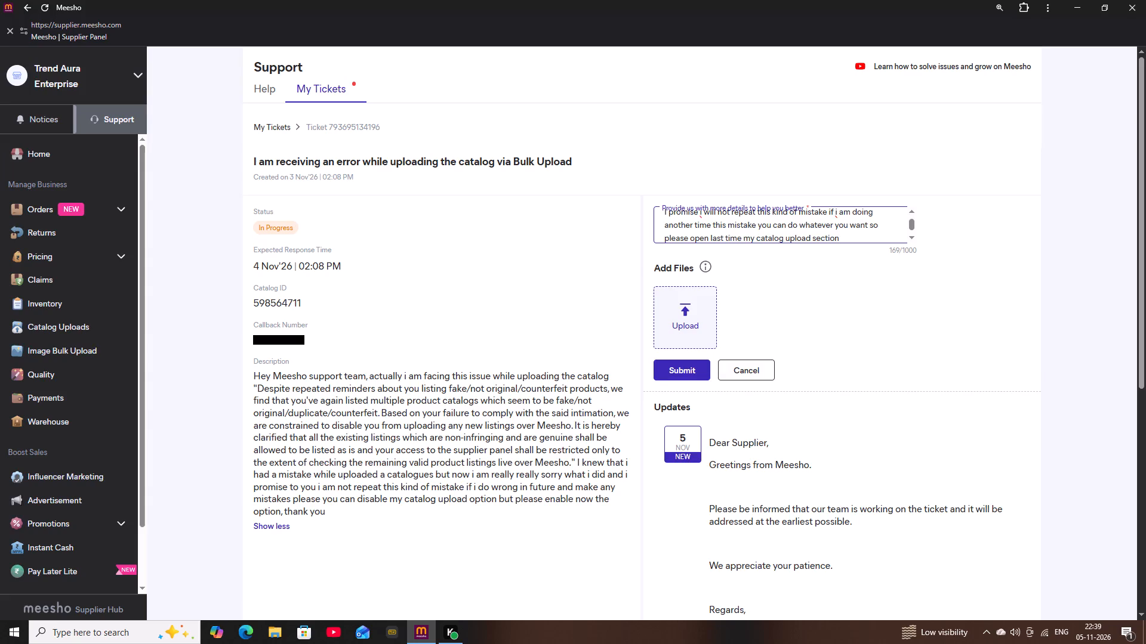
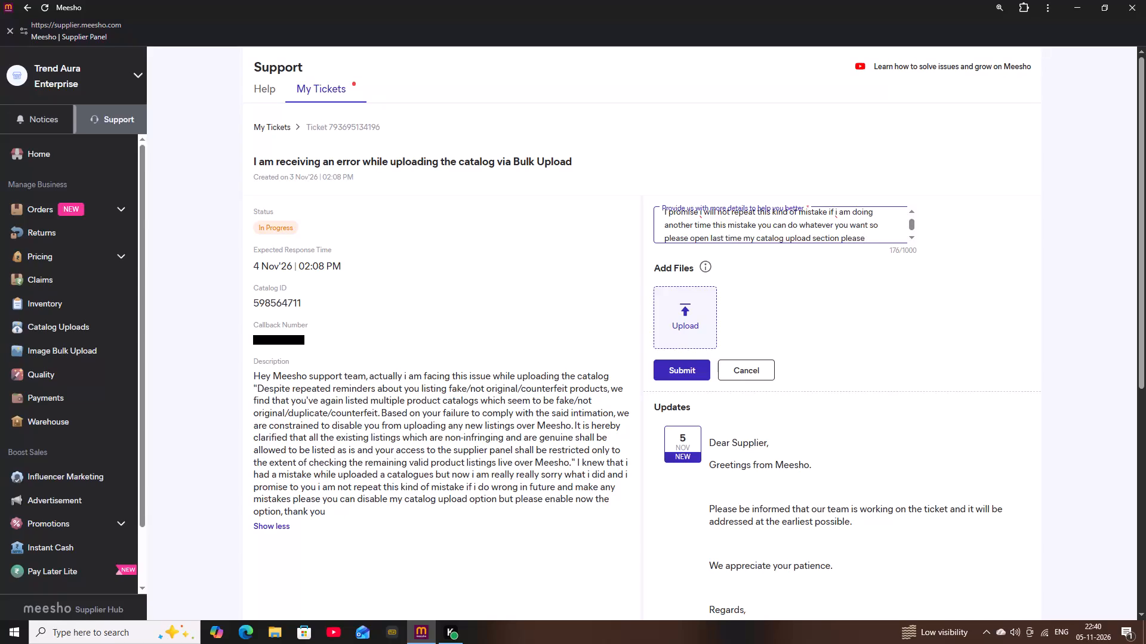
Replace the trailing "please" in the ticket reply with "and sorry what i did".
key("BackSpace")
key("BackSpace")
key("BackSpace")
key("BackSpace")
key("BackSpace")
key("BackSpace")
key("BackSpace")
type("and sorry whay")
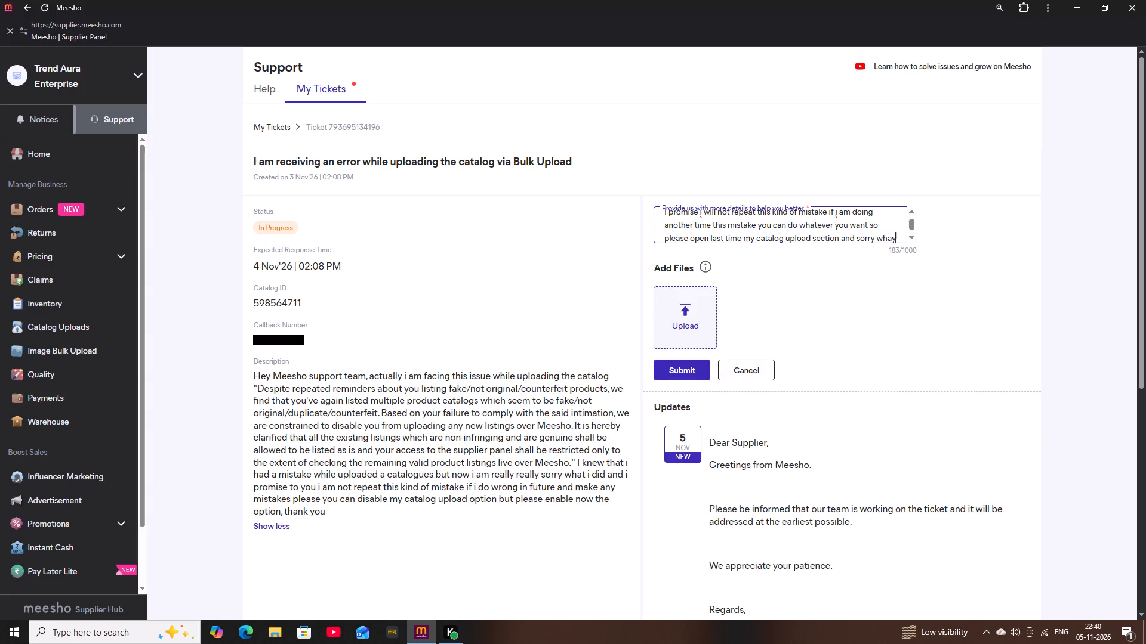
key("BackSpace")
type("t i did tha")
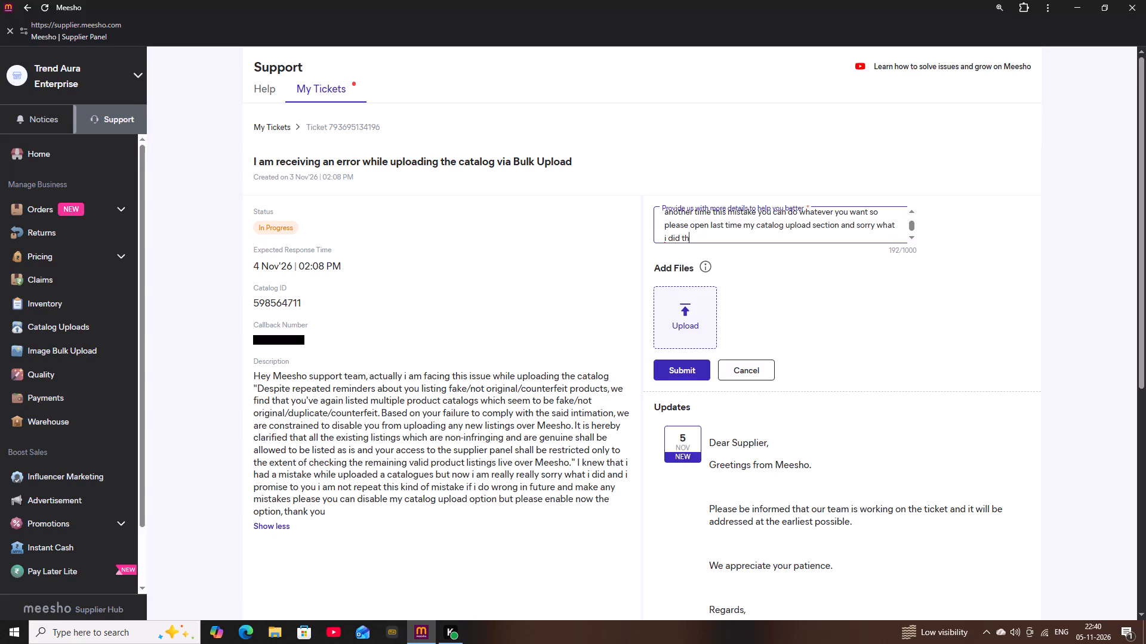
key("BackSpace")
key("BackSpace")
key("BackSpace")
Add "thank you" on a new line of the reply and submit it to the ticket.
key("Return")
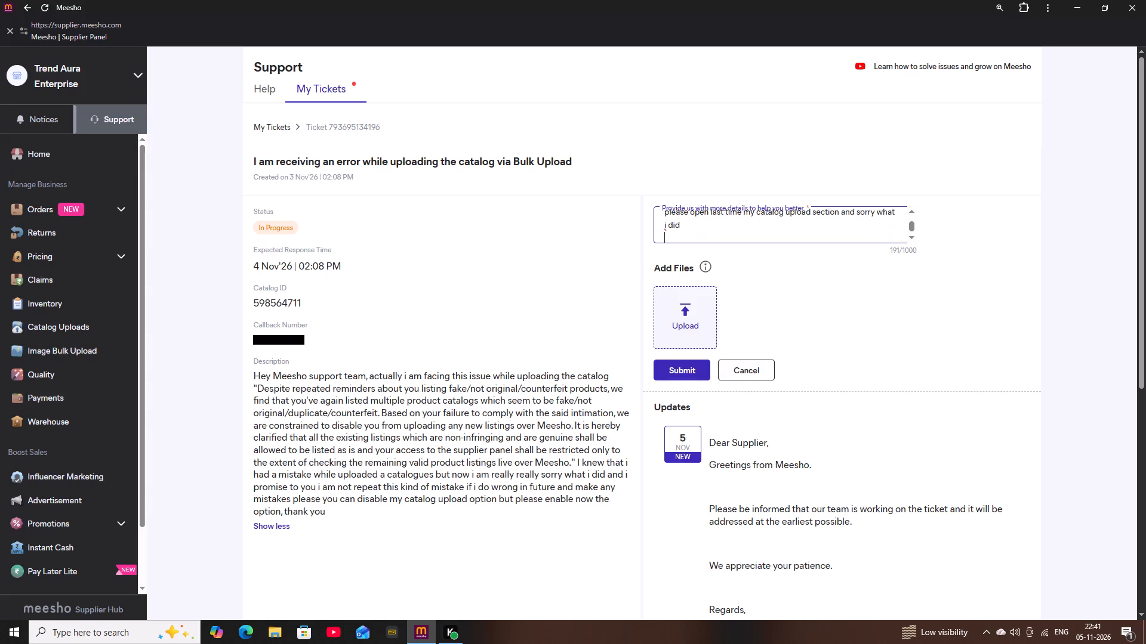
type("thank")
key("space")
type("you")
left_click(684, 366)
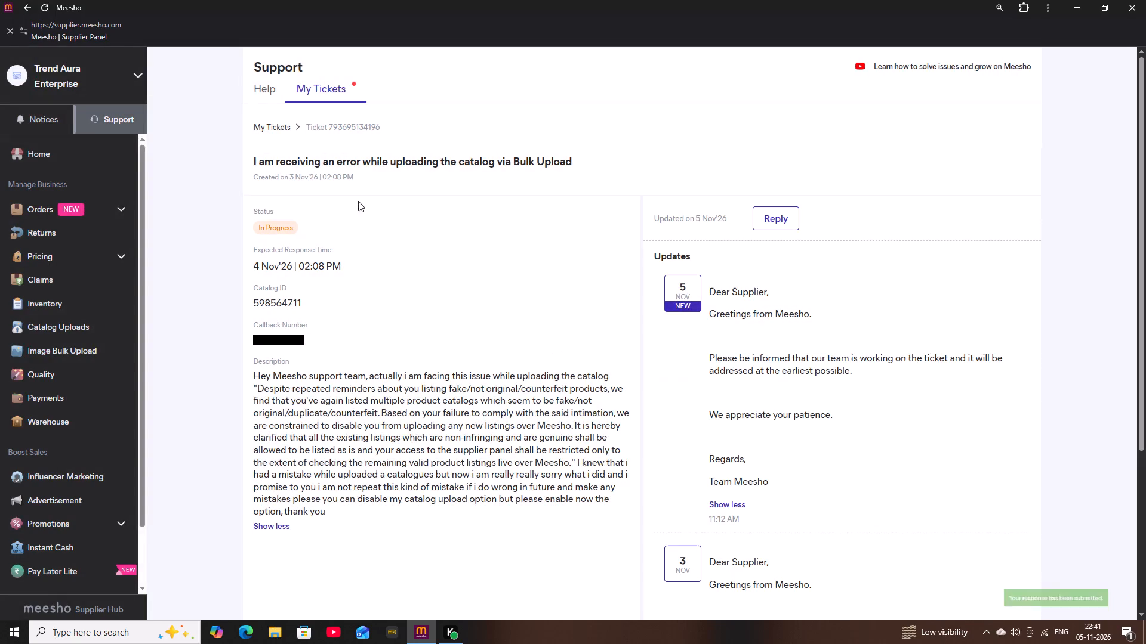
View the "I have received wrong return" ticket from the recently raised tickets, and go back to the Support overview.
left_click(104, 116)
scroll(697, 465, "down", 2)
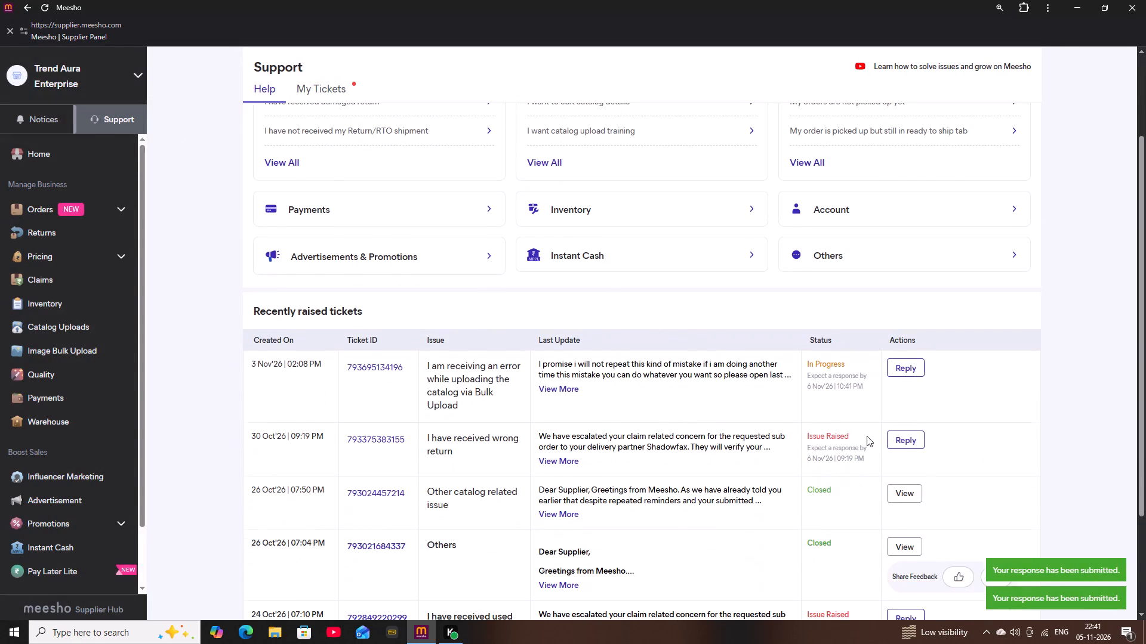
left_click(899, 441)
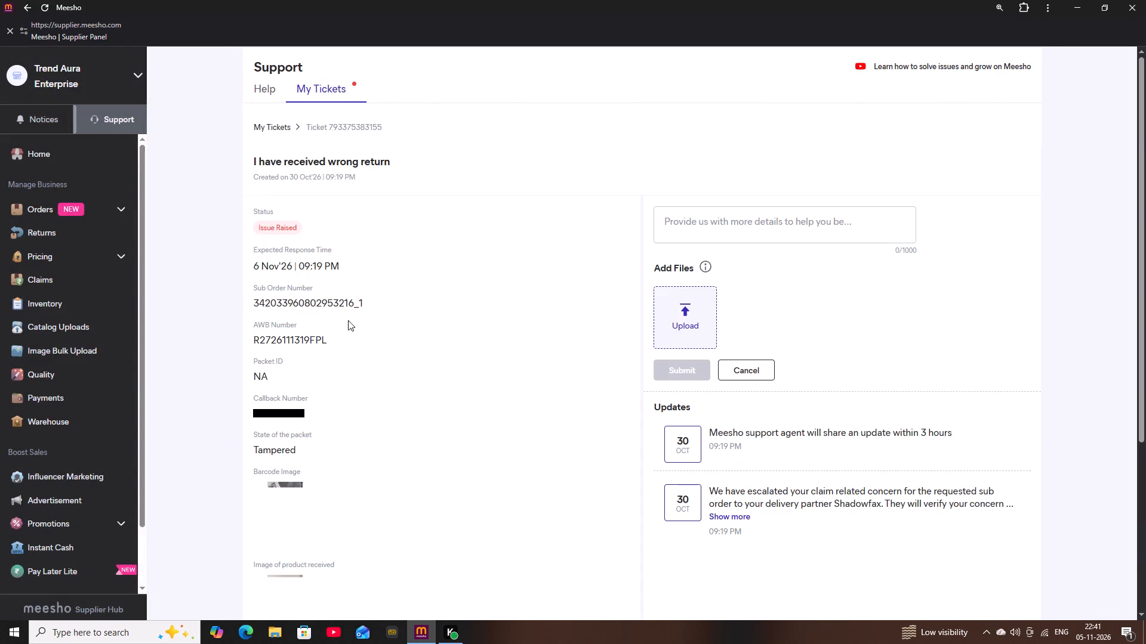
left_click(113, 113)
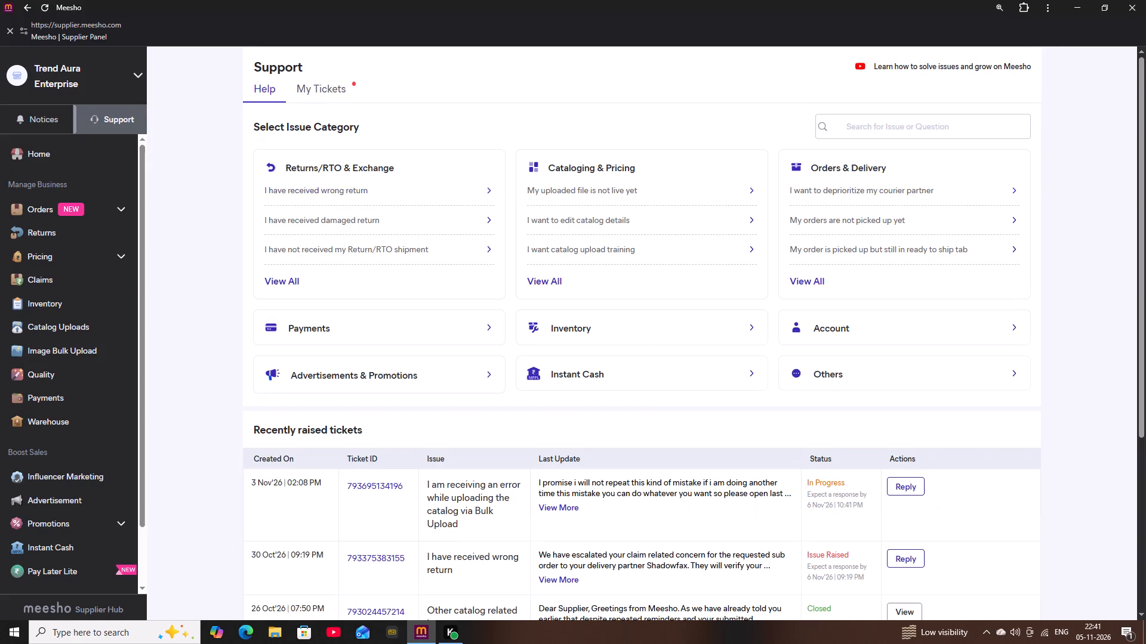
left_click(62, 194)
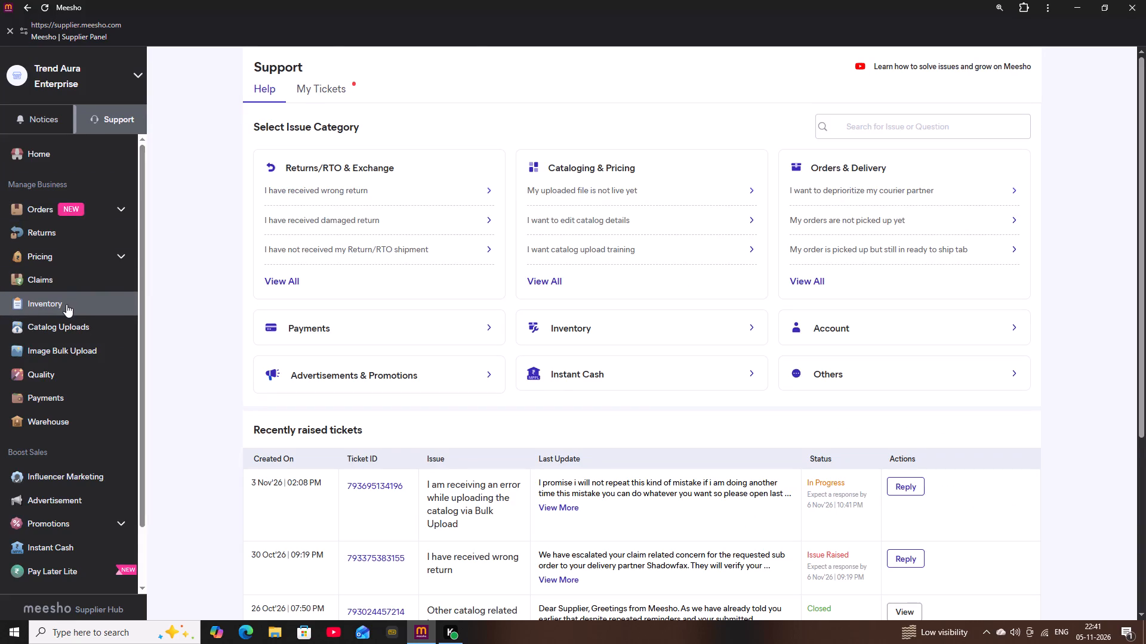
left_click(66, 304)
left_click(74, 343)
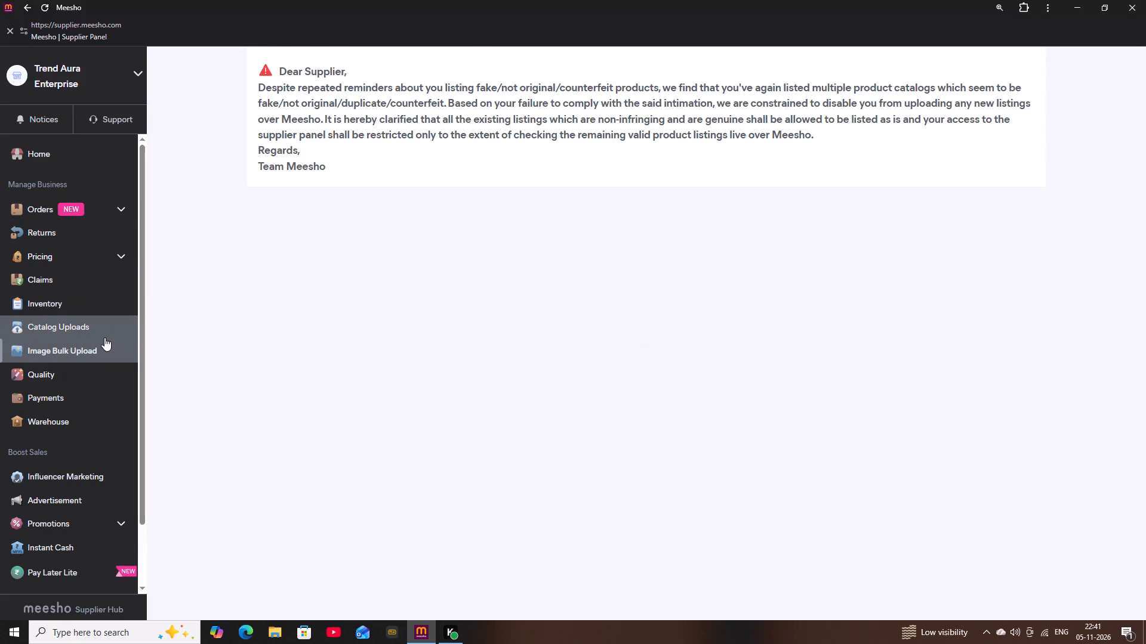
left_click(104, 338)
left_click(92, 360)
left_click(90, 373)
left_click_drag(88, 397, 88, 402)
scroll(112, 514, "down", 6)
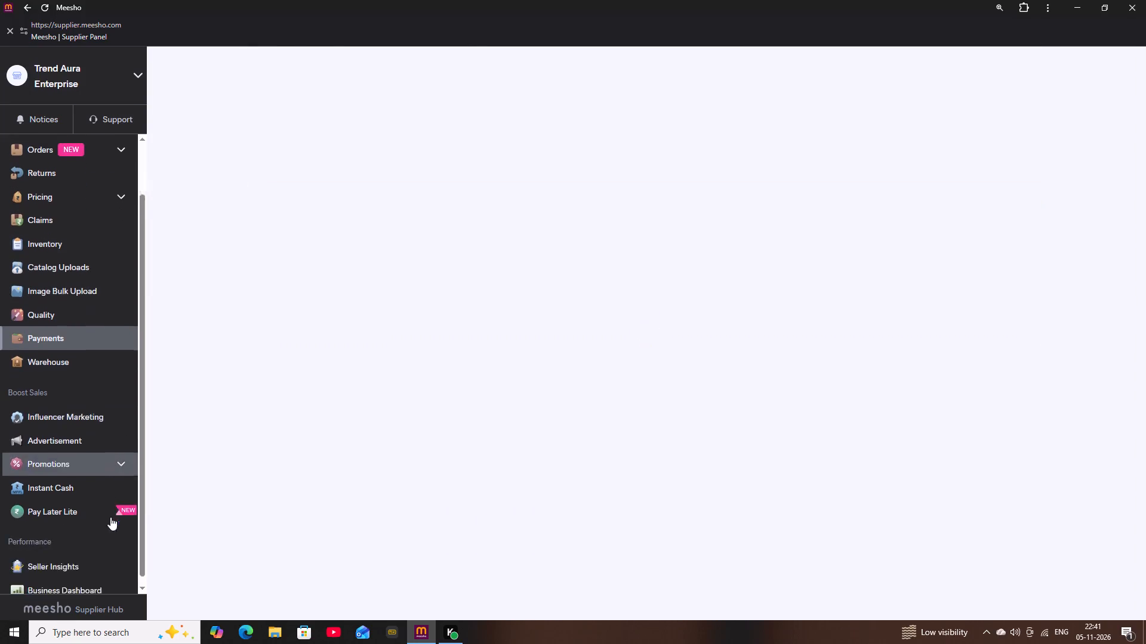
Open the Business Dashboard and examine the business overview and the Product Performance list for all products.
left_click(81, 568)
left_click(78, 578)
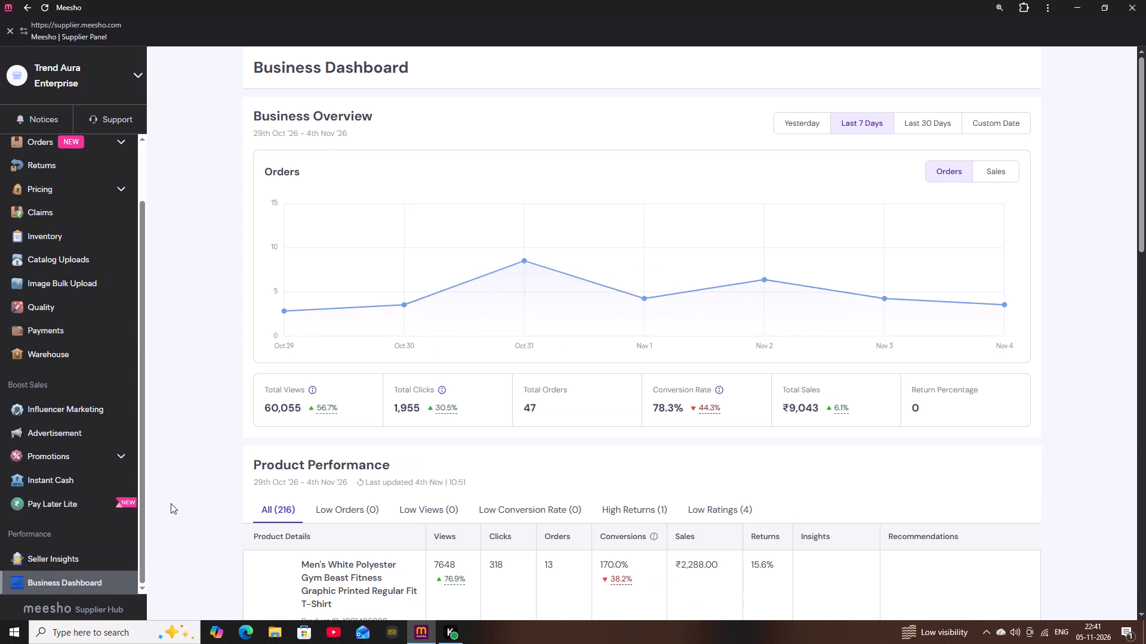
scroll(172, 502, "down", 9)
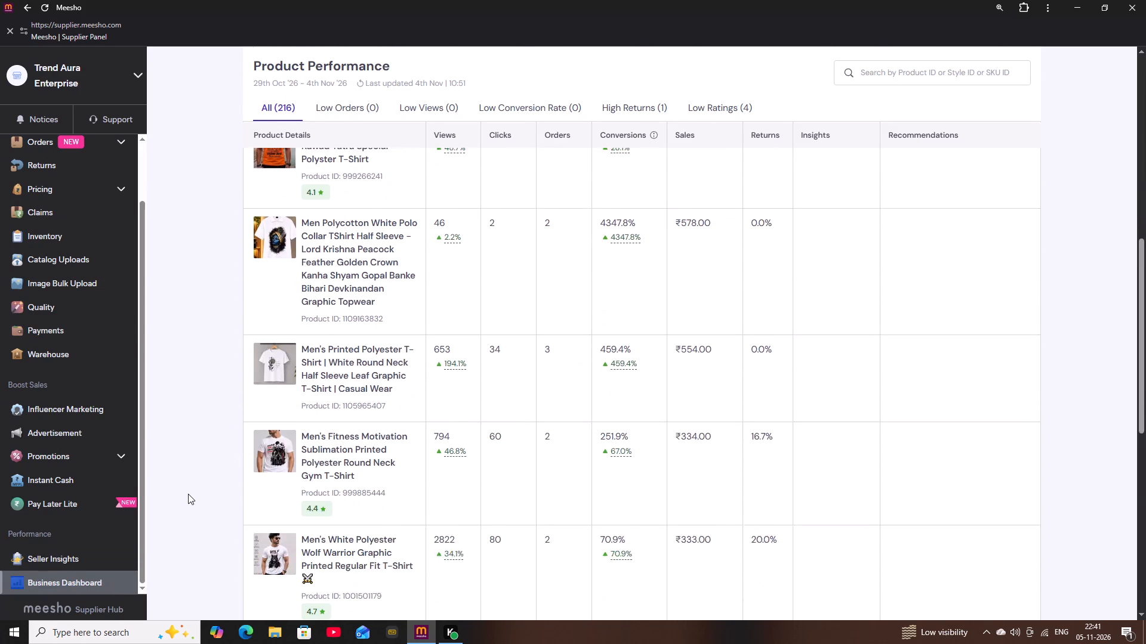
scroll(188, 494, "down", 9)
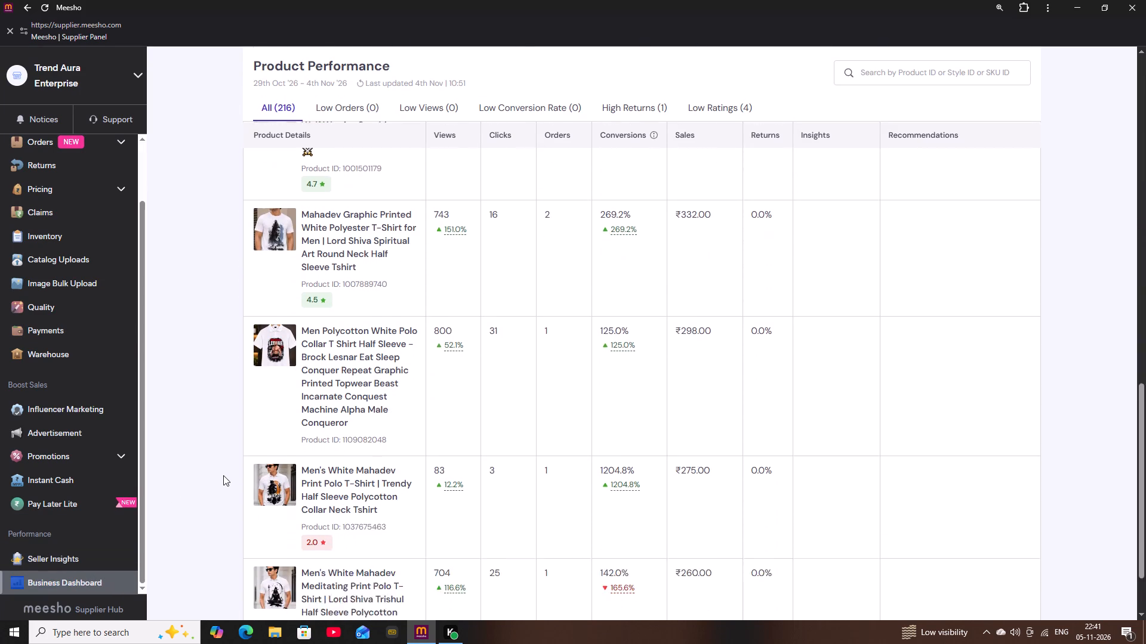
scroll(223, 475, "down", 2)
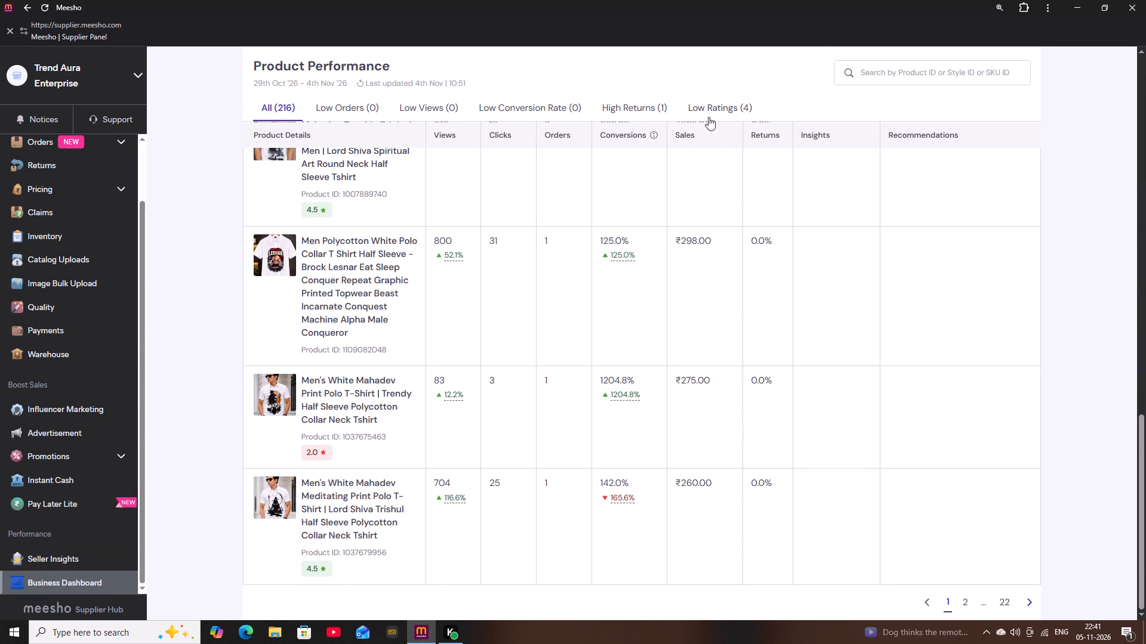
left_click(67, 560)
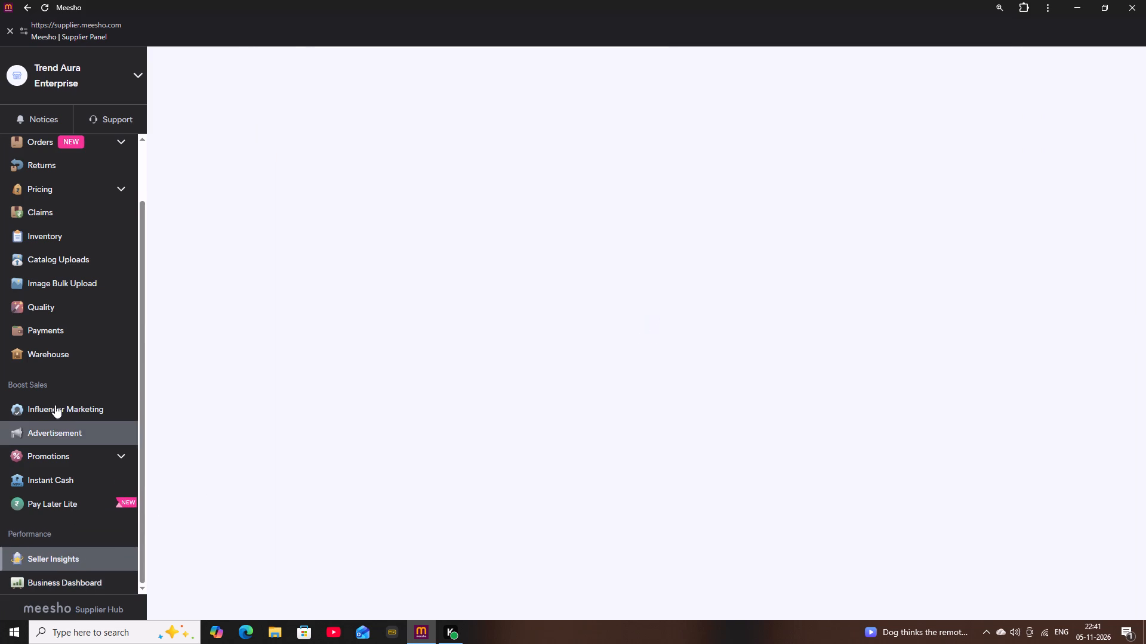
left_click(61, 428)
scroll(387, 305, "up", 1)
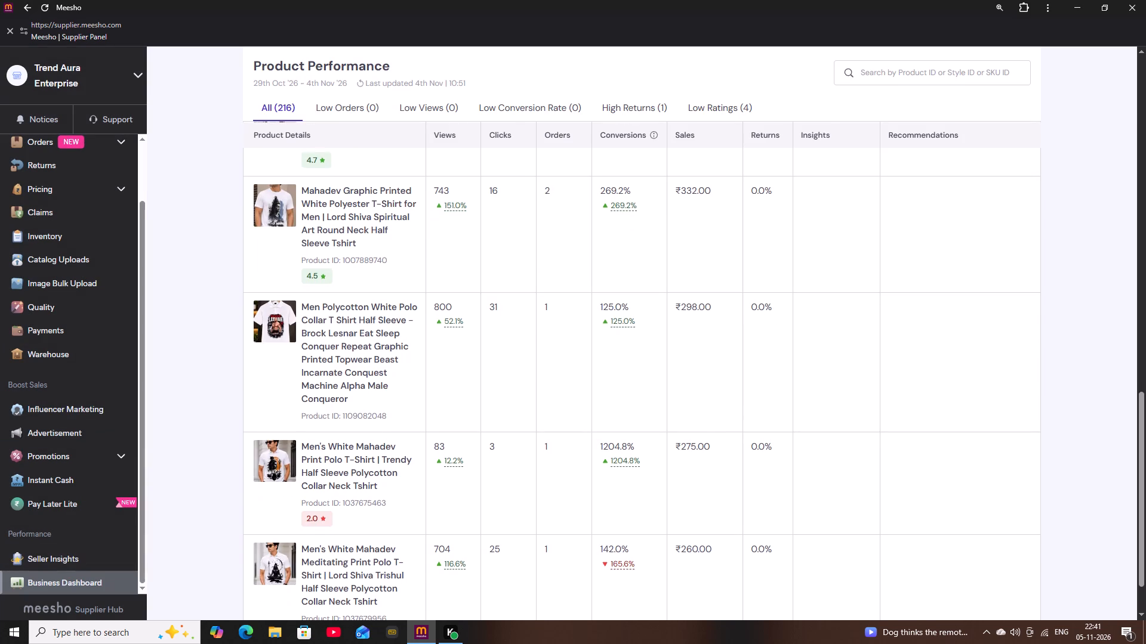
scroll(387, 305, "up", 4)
Open Influencer Marketing, reload the page, and view its overview for the Last 7 Days.
left_click(64, 419)
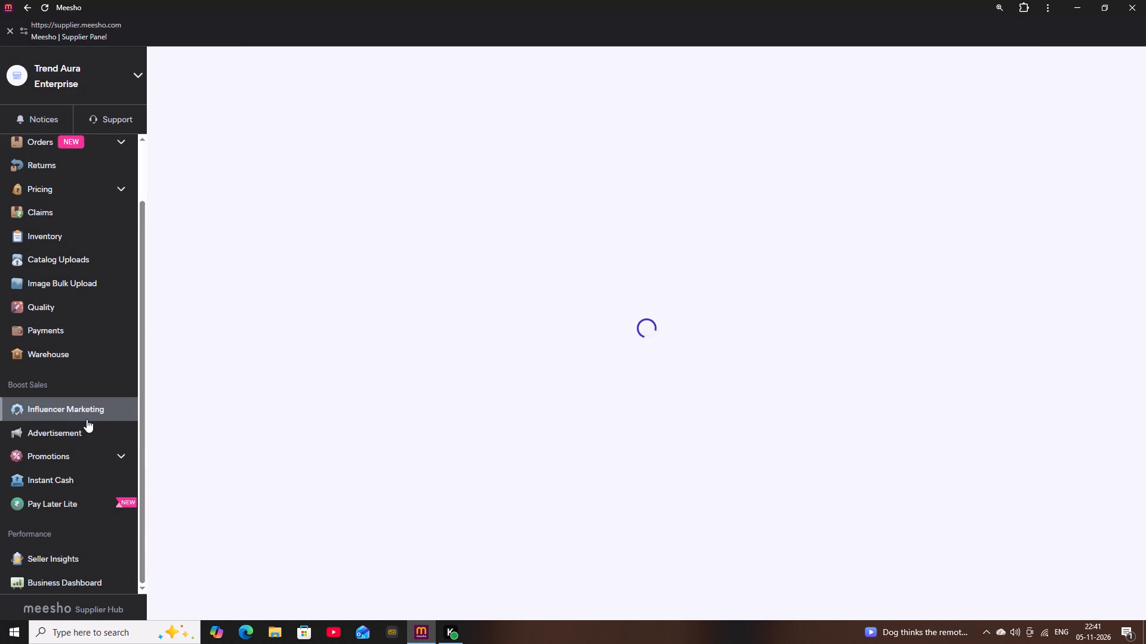
scroll(314, 428, "down", 2)
left_click(375, 318)
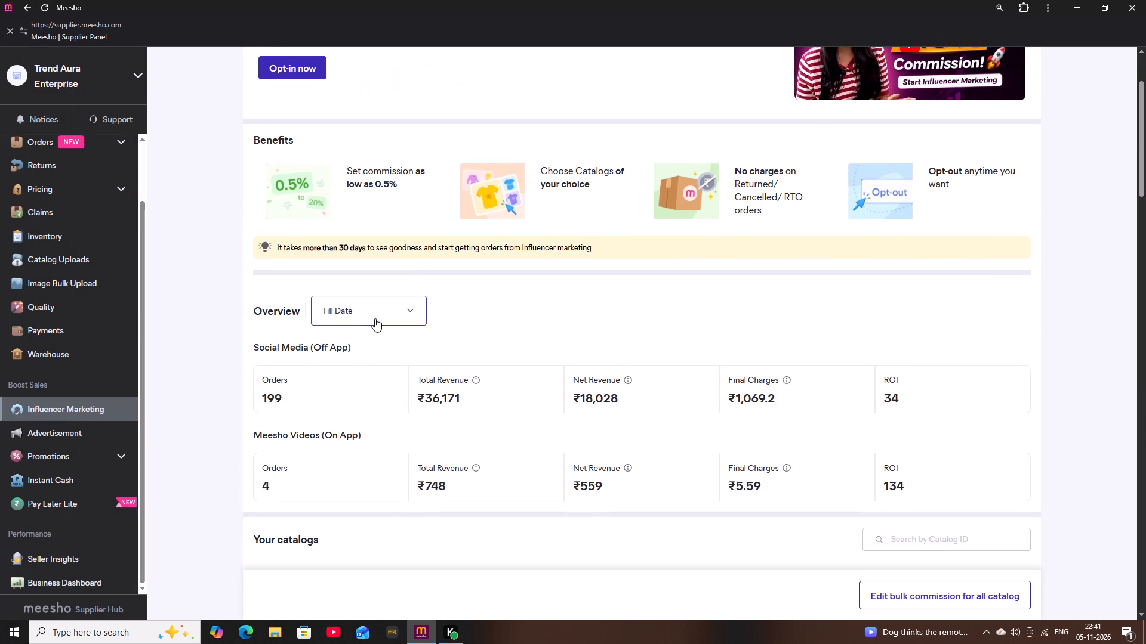
right_click(544, 303)
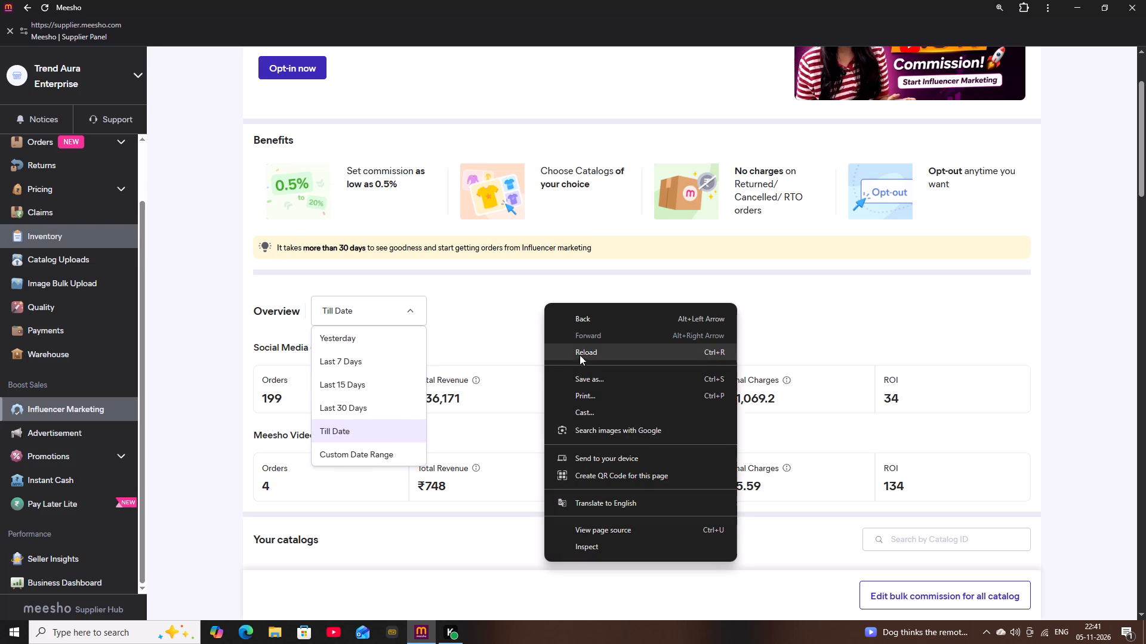
left_click(580, 355)
left_click(356, 438)
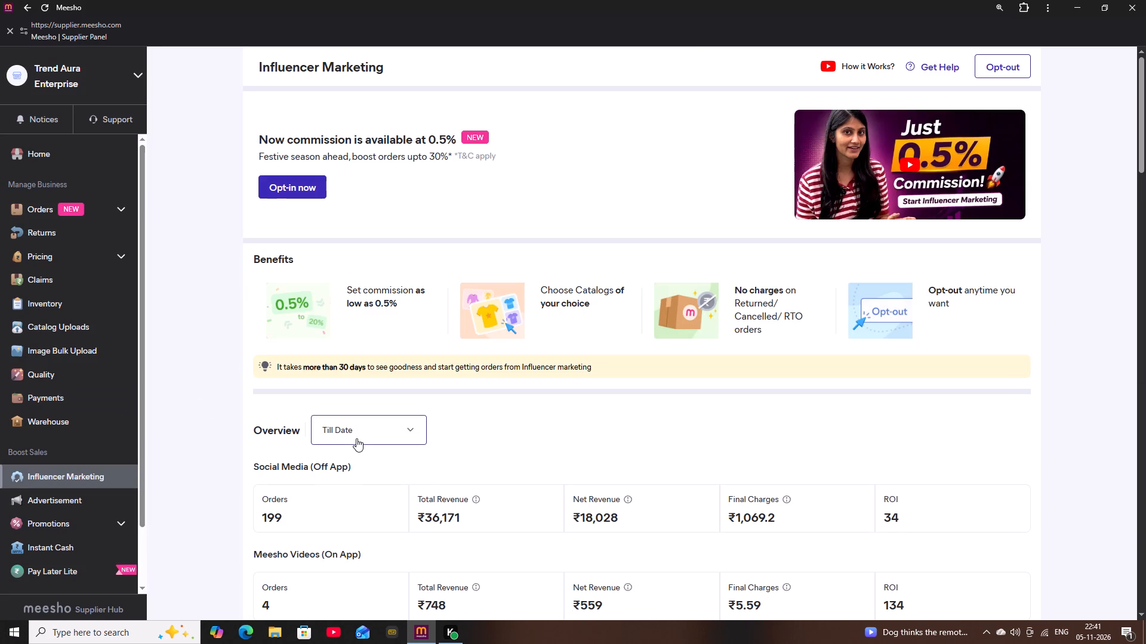
left_click(372, 478)
scroll(236, 429, "down", 2)
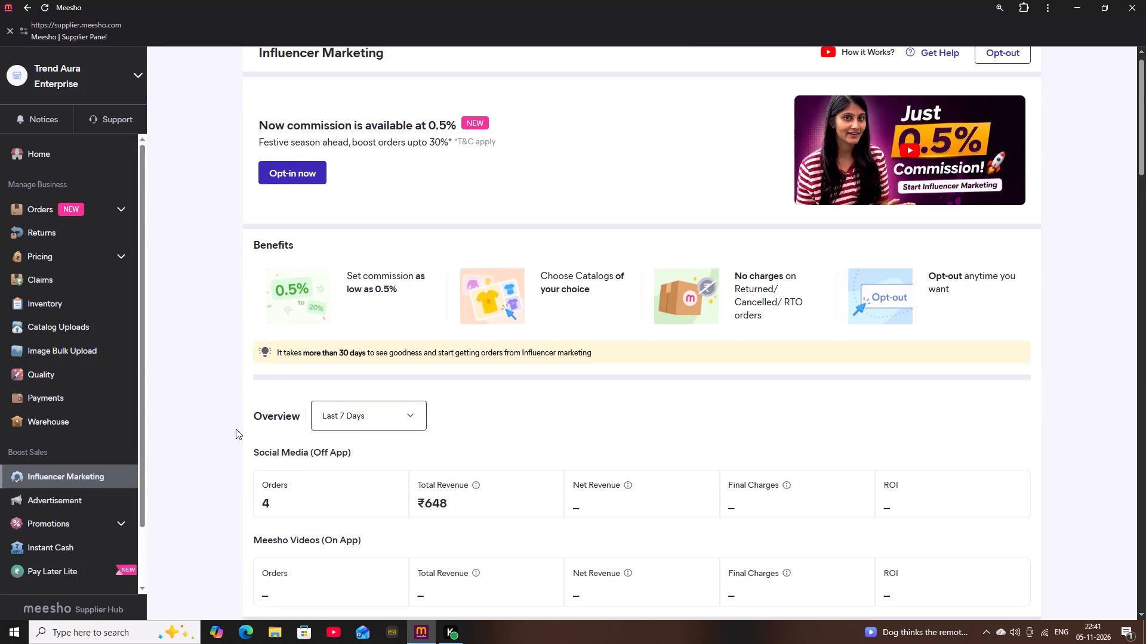
scroll(236, 429, "down", 1)
Switch the Influencer Marketing overview period to Till Date and look over its figures and the live catalogs.
left_click(358, 256)
left_click(358, 369)
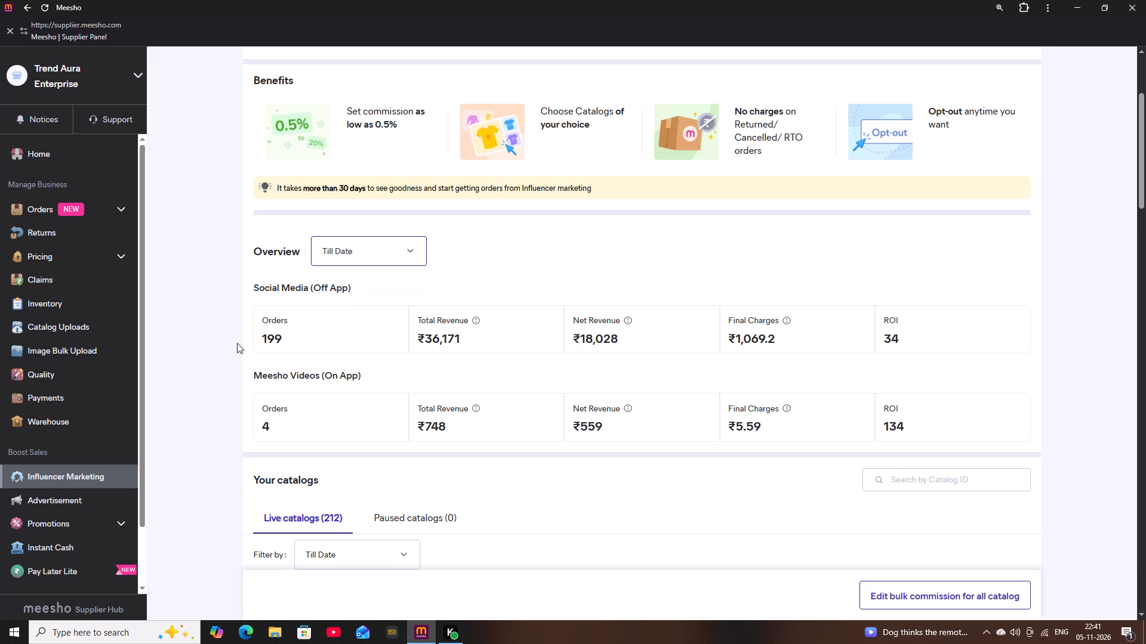
scroll(191, 332, "down", 3)
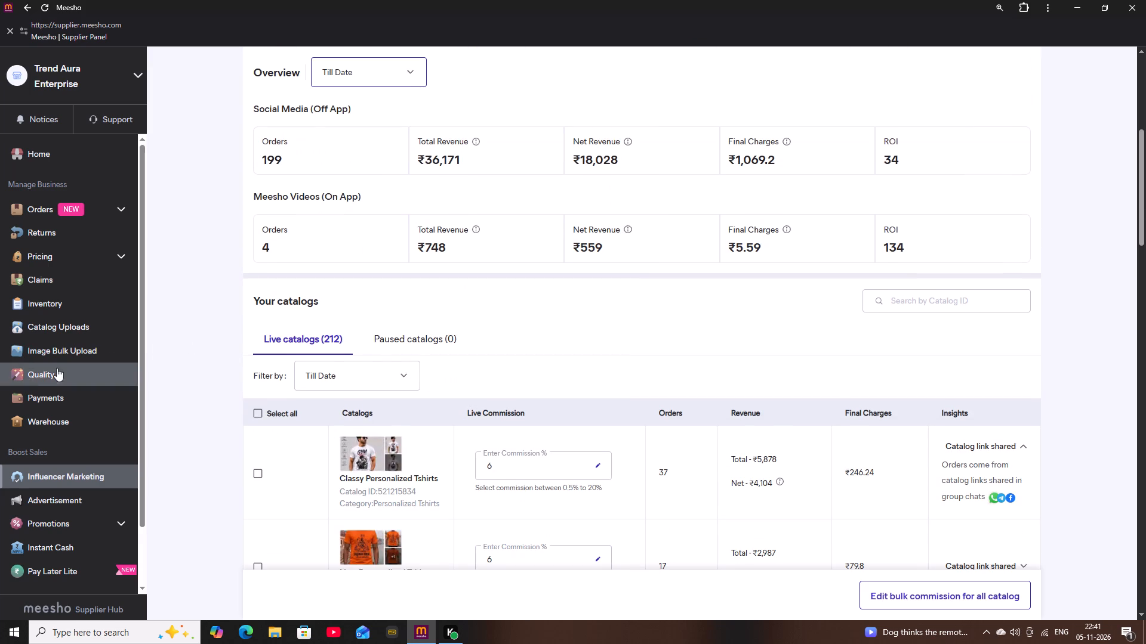
Open the Payments page to view upcoming and completed payments.
left_click(47, 402)
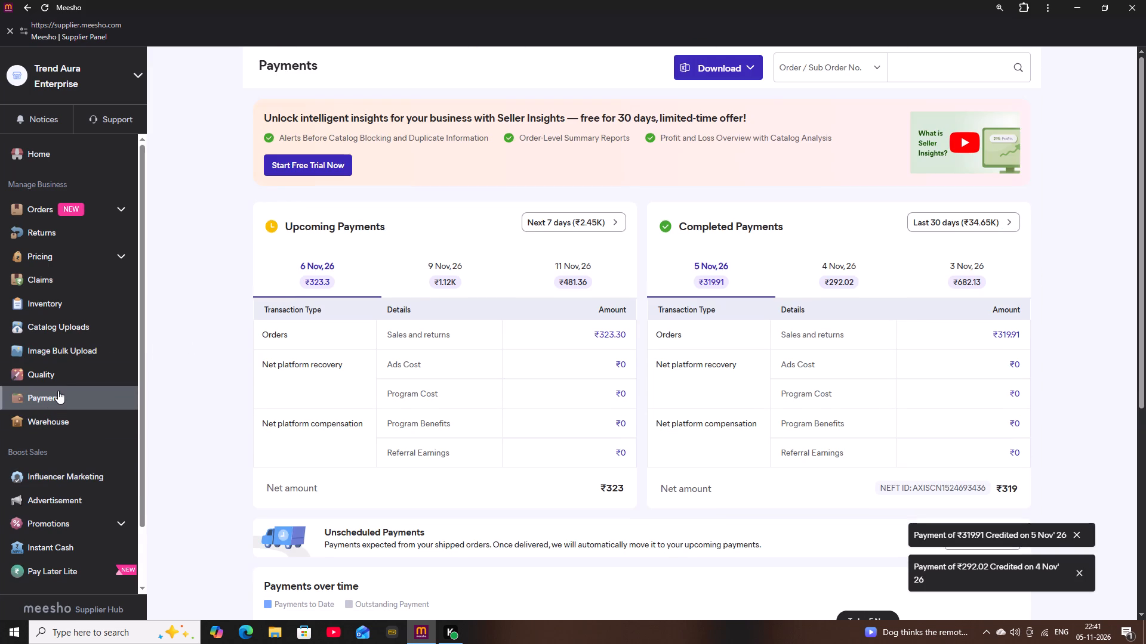
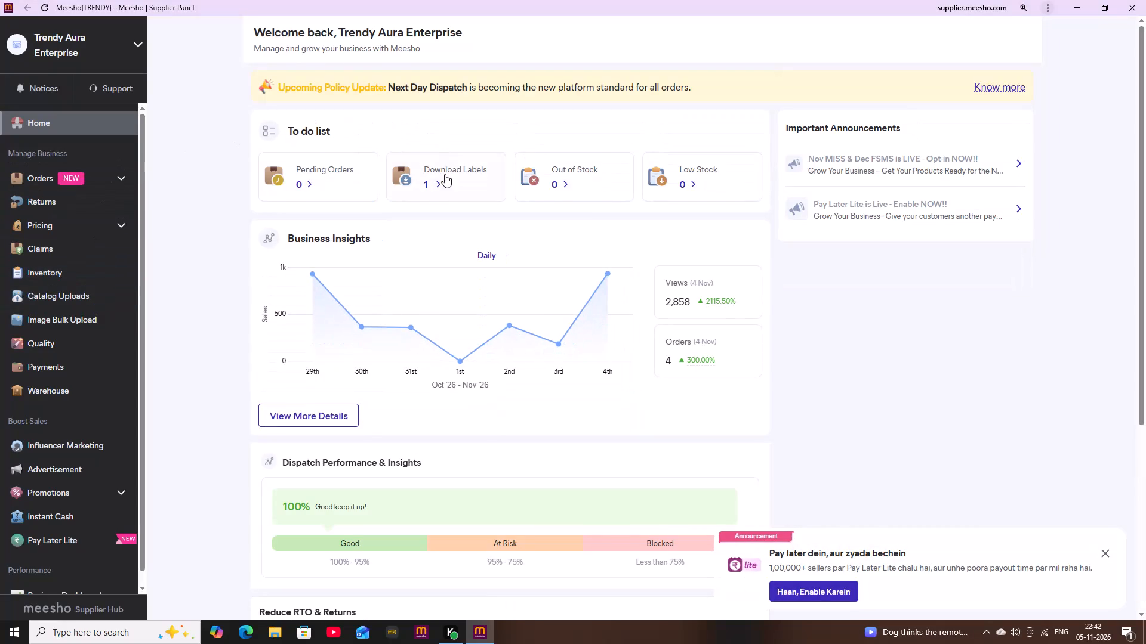
Open the Orders page and view the On Hold orders.
left_click(30, 177)
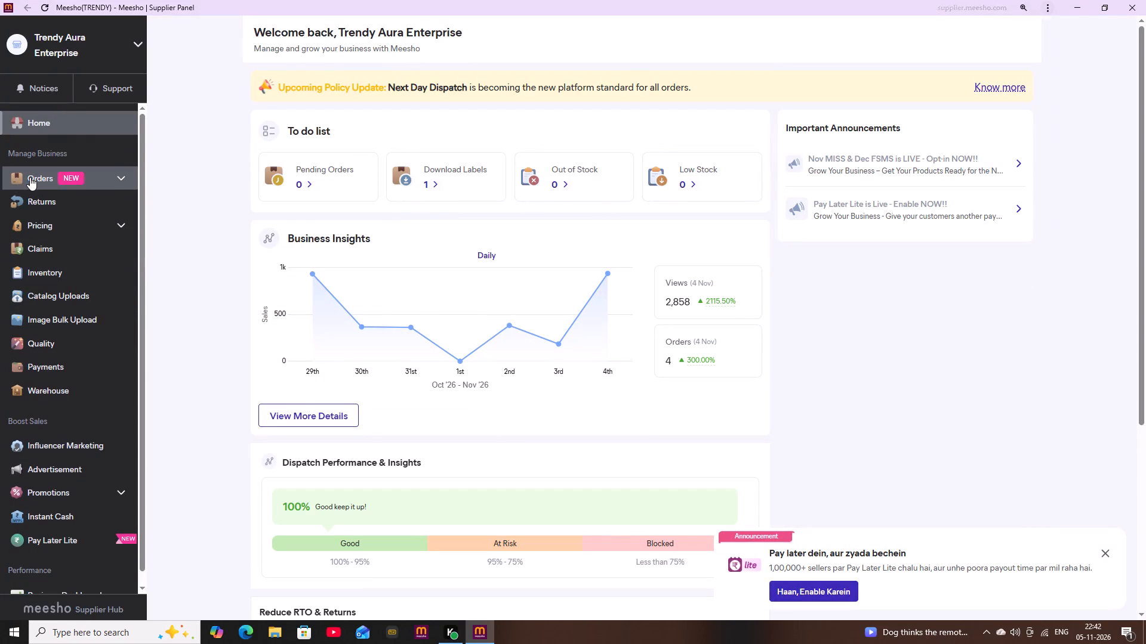
left_click(285, 440)
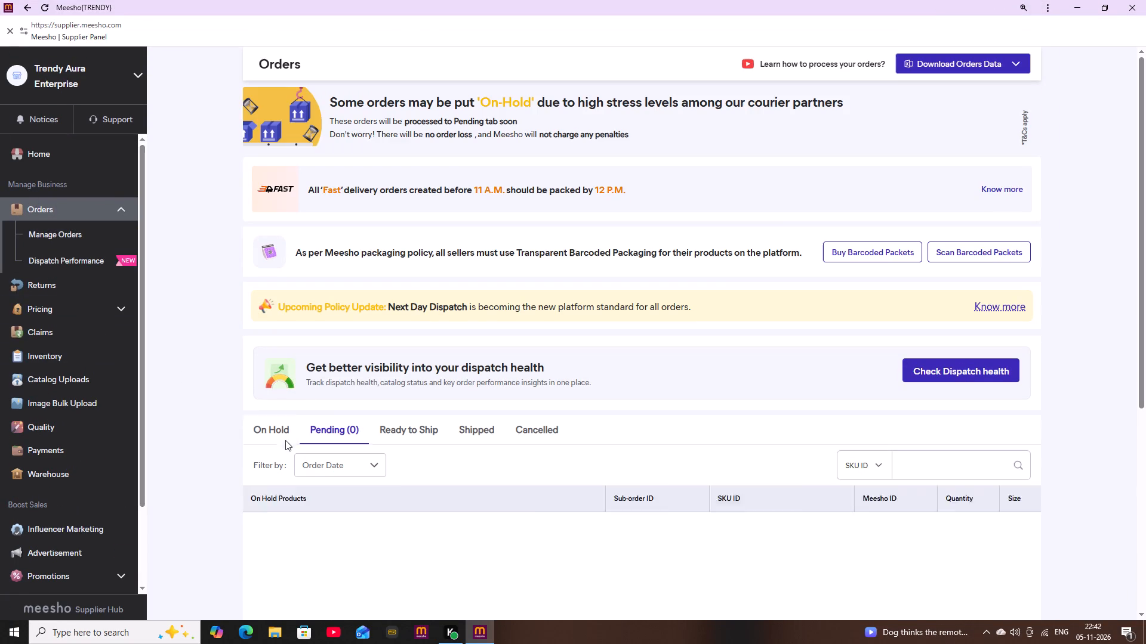
Open the Returns page to view the Return/RTO Orders overview.
left_click(54, 290)
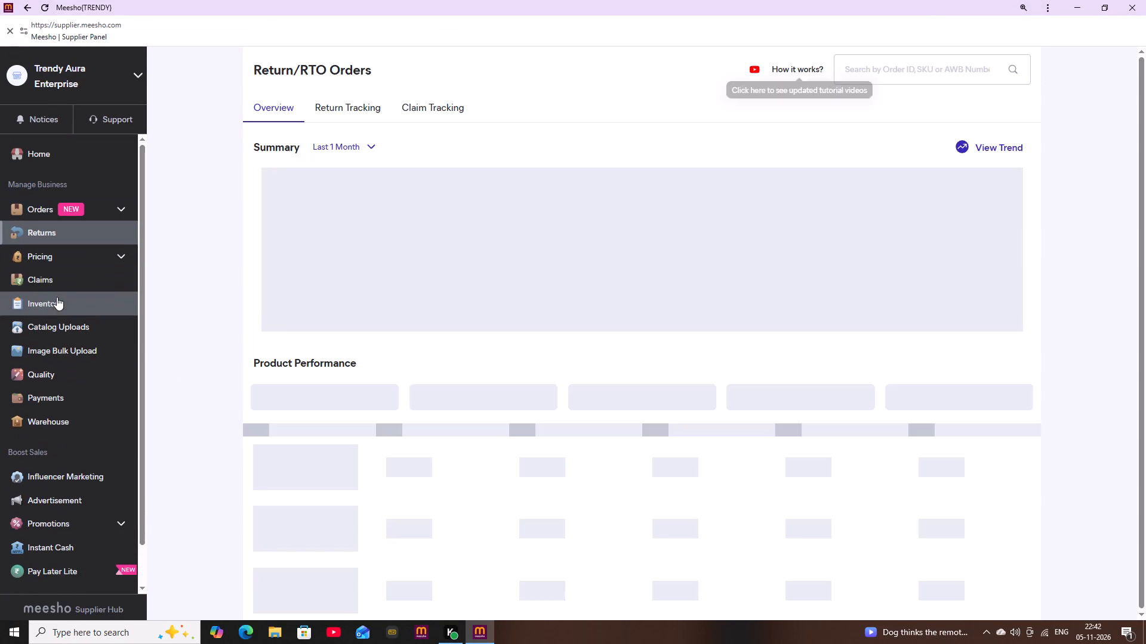
Open the Inventory page and look through the first page of active catalogs under All Stock.
left_click(61, 309)
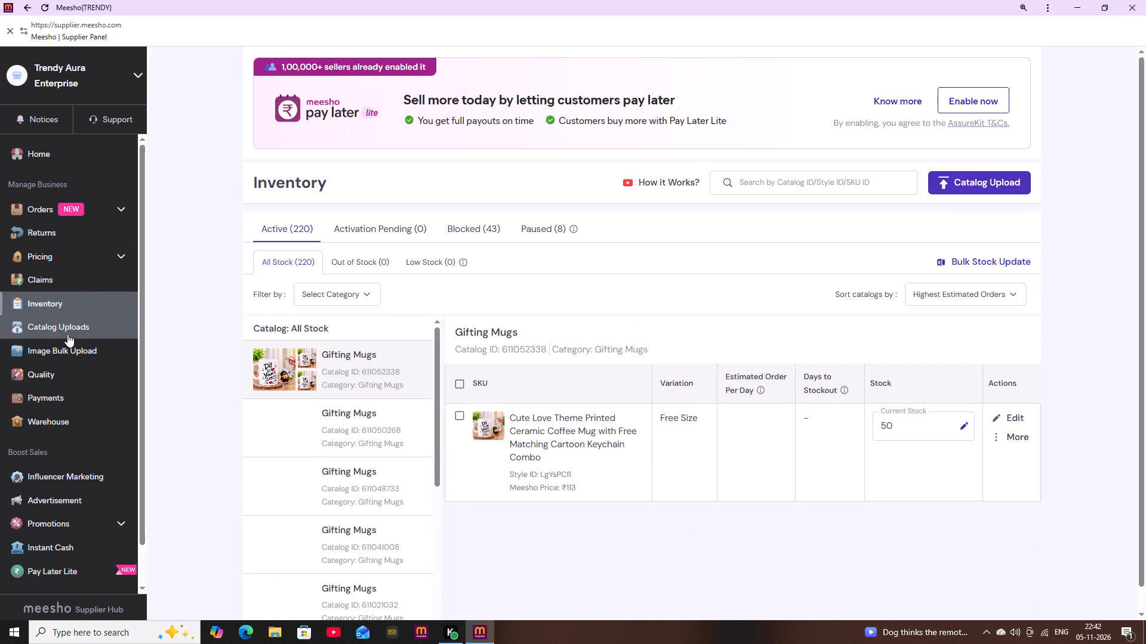
left_click(67, 334)
left_click(69, 309)
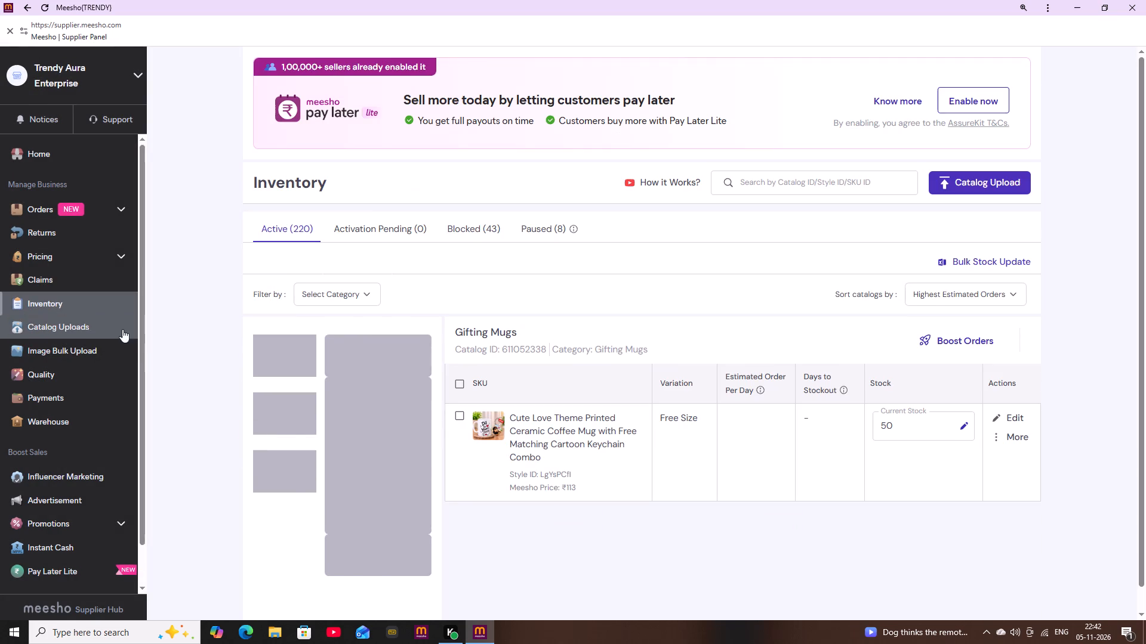
scroll(357, 426, "down", 10)
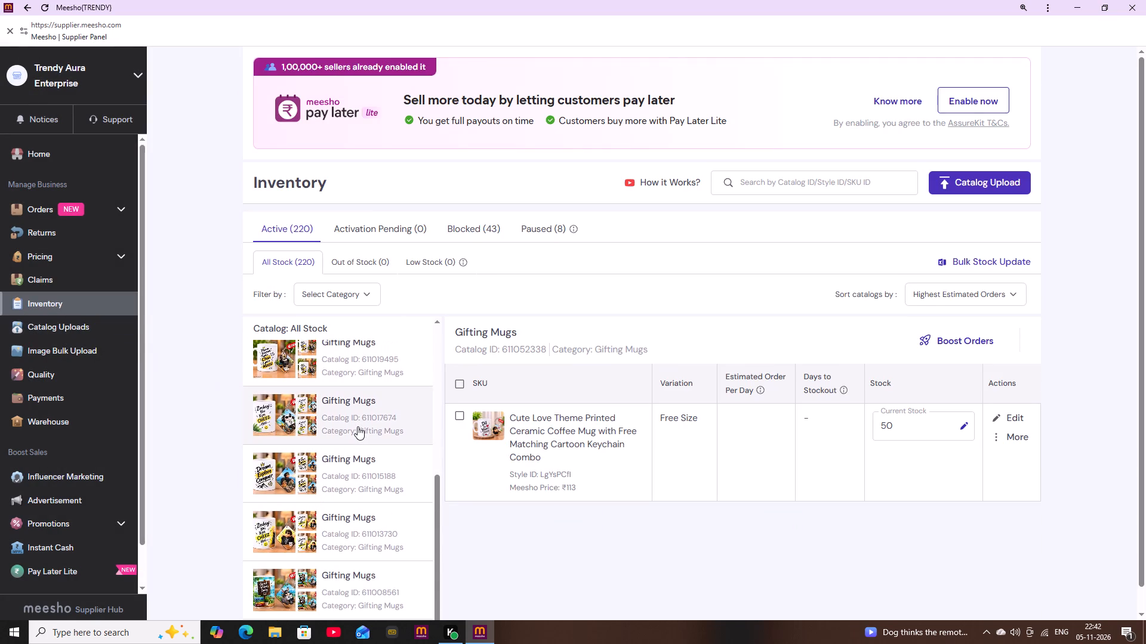
scroll(358, 426, "down", 5)
left_click_drag(1145, 358, 1143, 538)
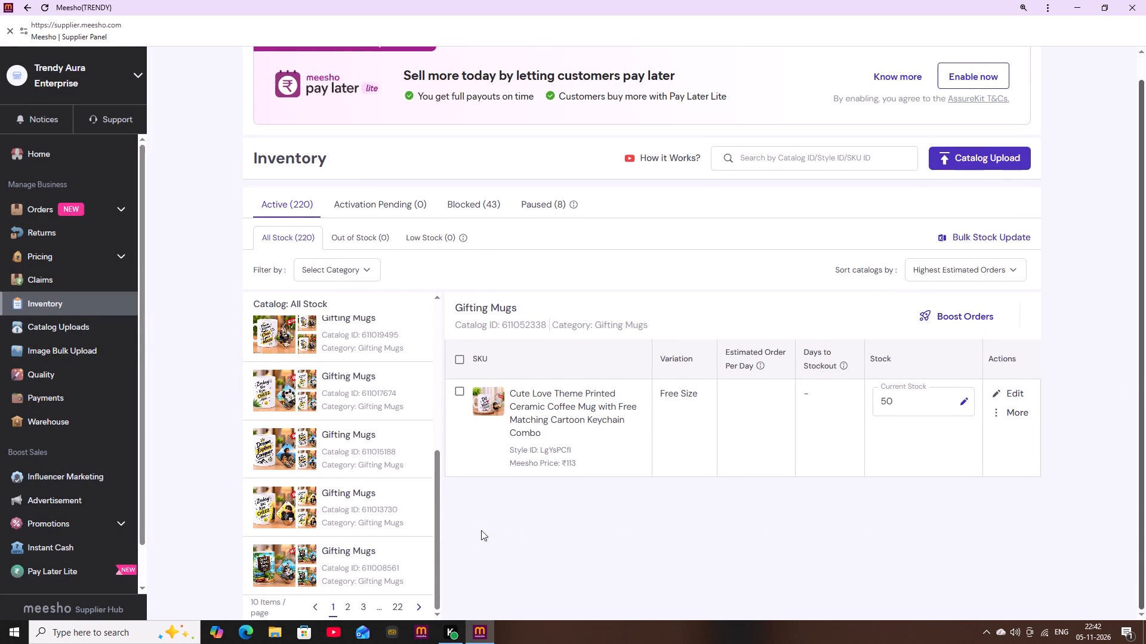
left_click_drag(441, 512, 440, 541)
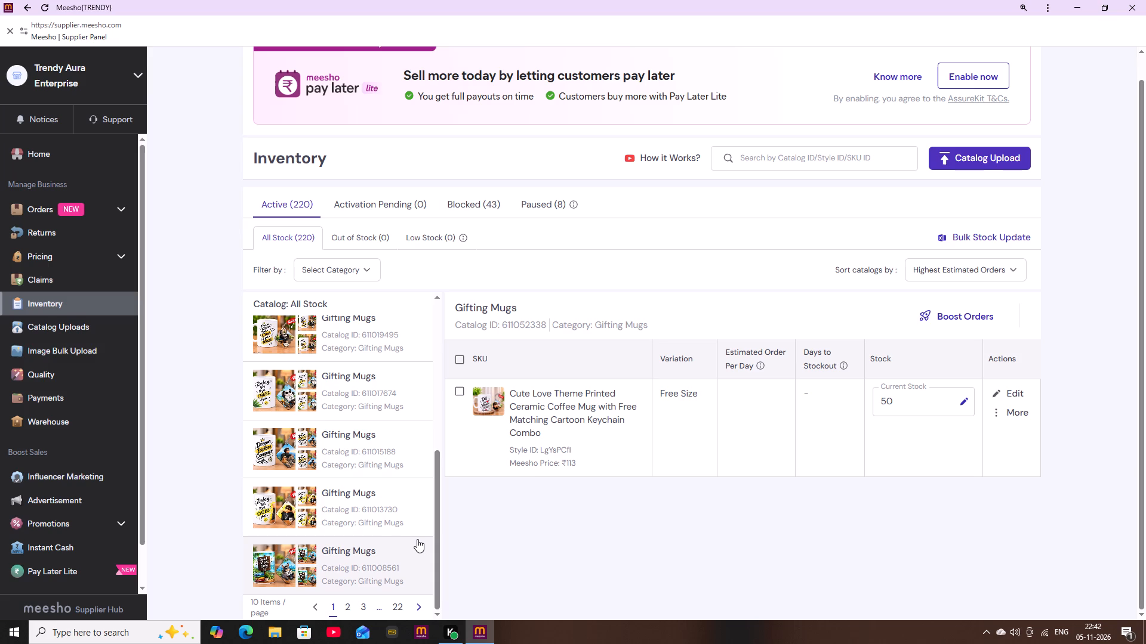
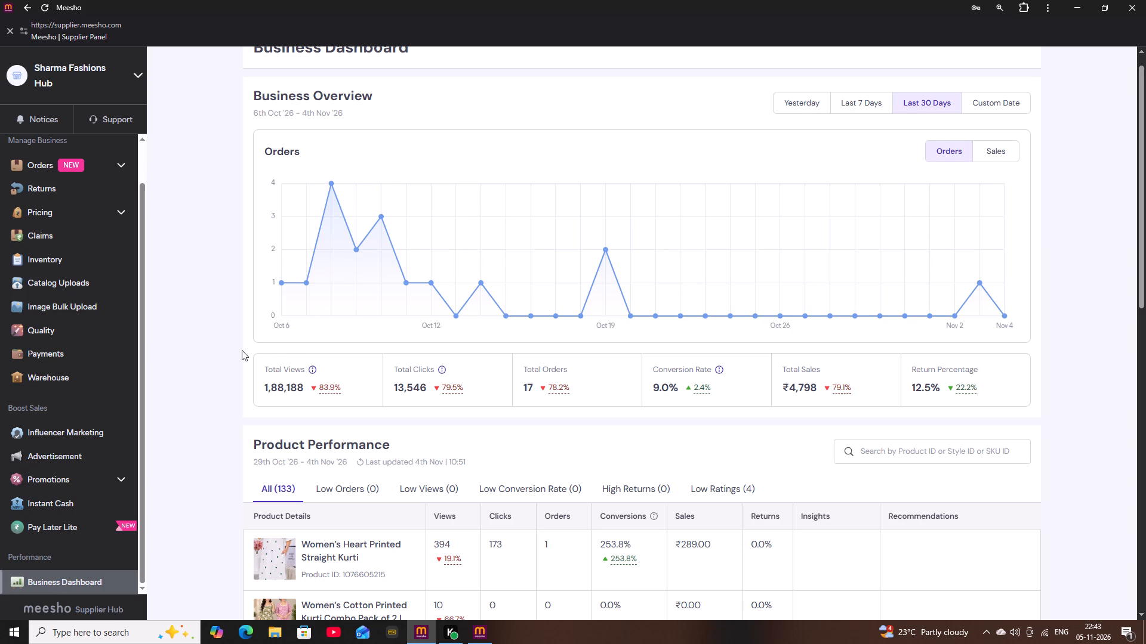
Open the Orders page and view the On Hold orders.
left_click_drag(141, 328, 157, 203)
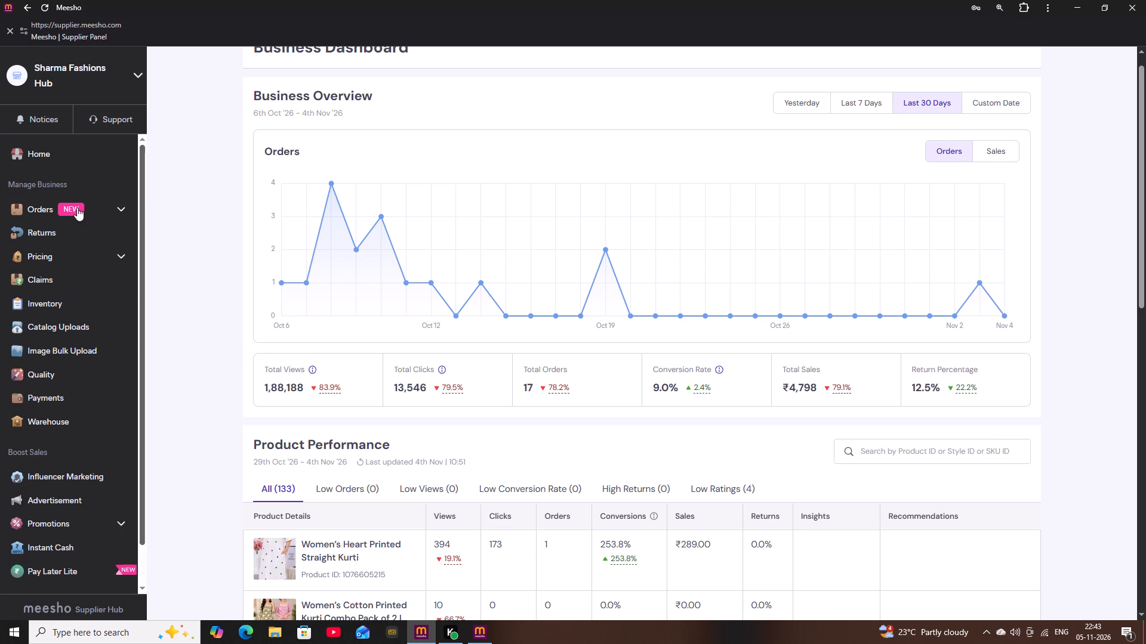
left_click(77, 208)
scroll(234, 314, "down", 5)
left_click(270, 308)
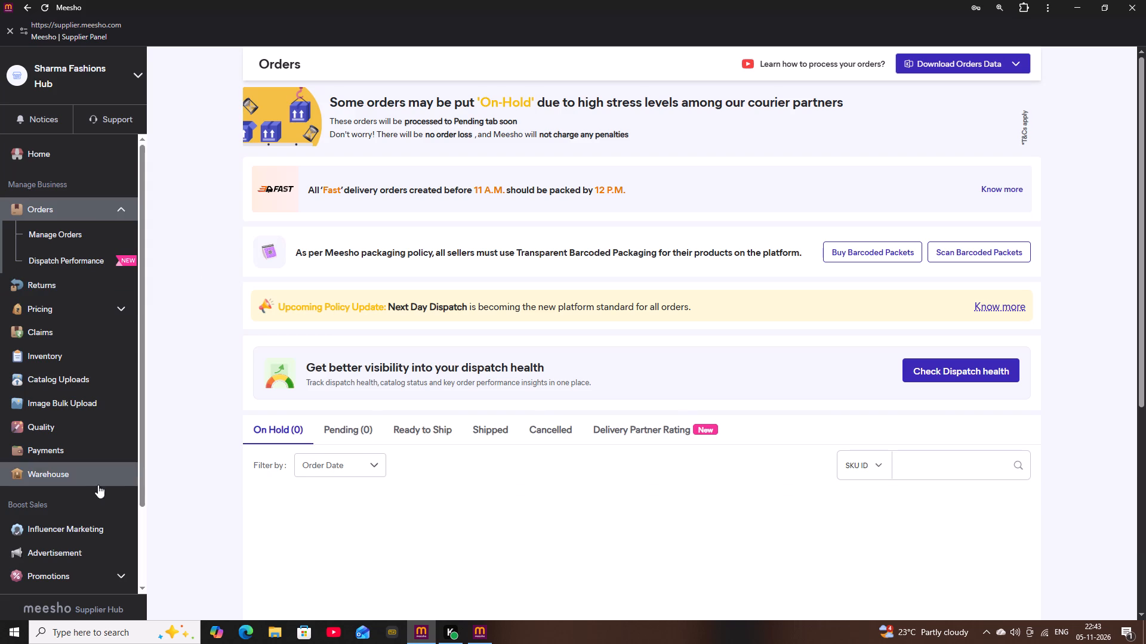
Open the Business Dashboard to view the store's last 7 days overview.
scroll(79, 485, "down", 4)
left_click(65, 572)
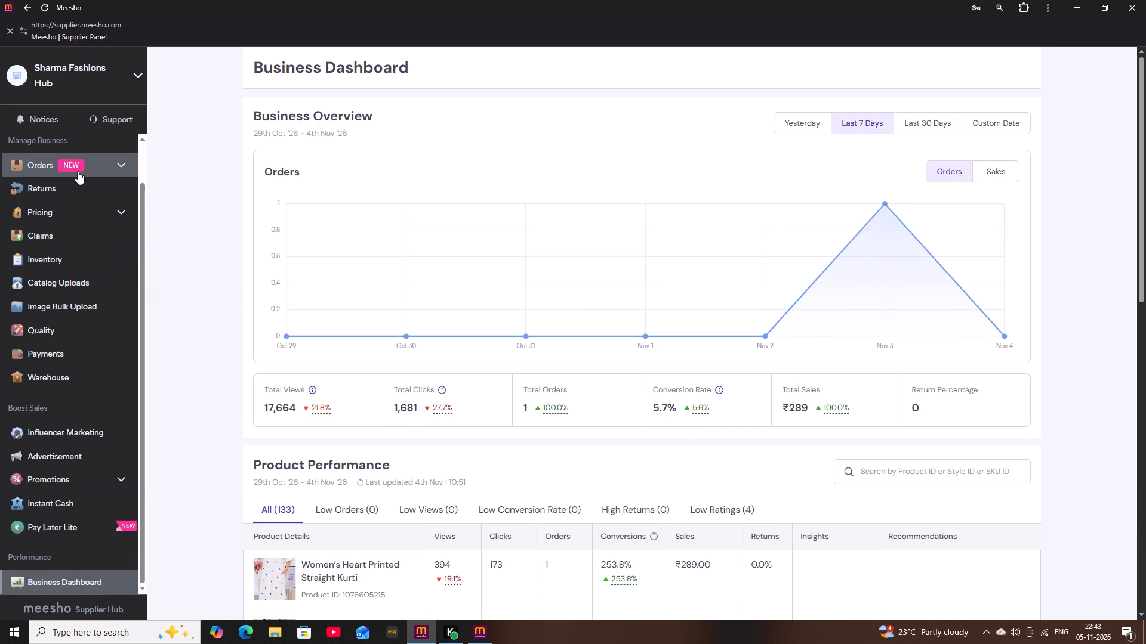
Open the Inventory page and look through the first page of active catalogs under All Stock.
left_click(86, 255)
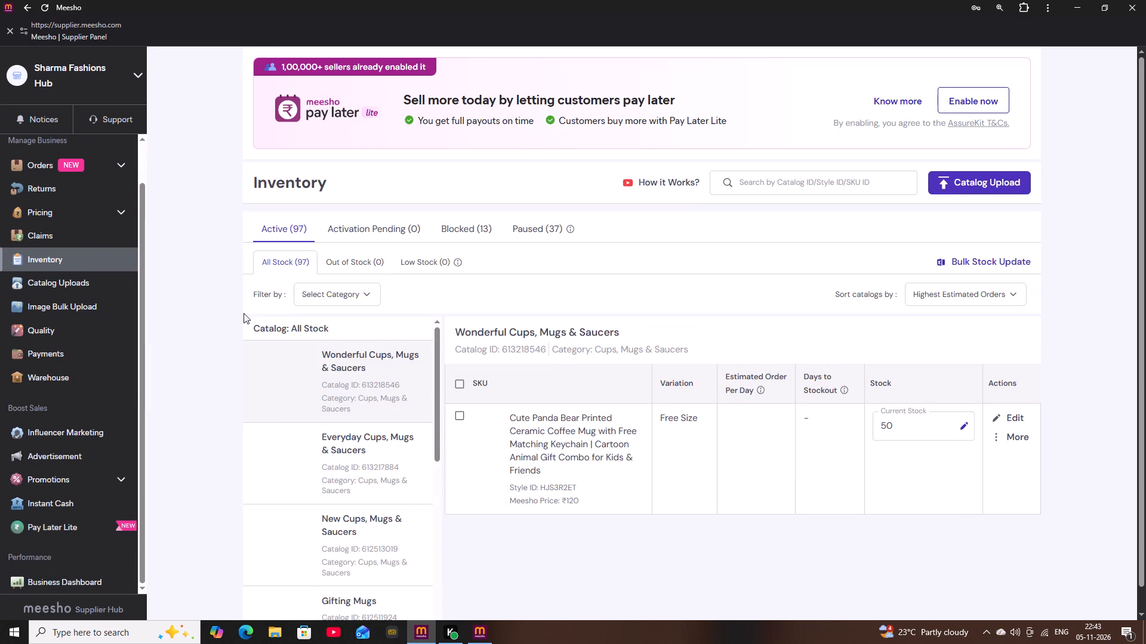
scroll(251, 318, "down", 9)
scroll(359, 389, "down", 4)
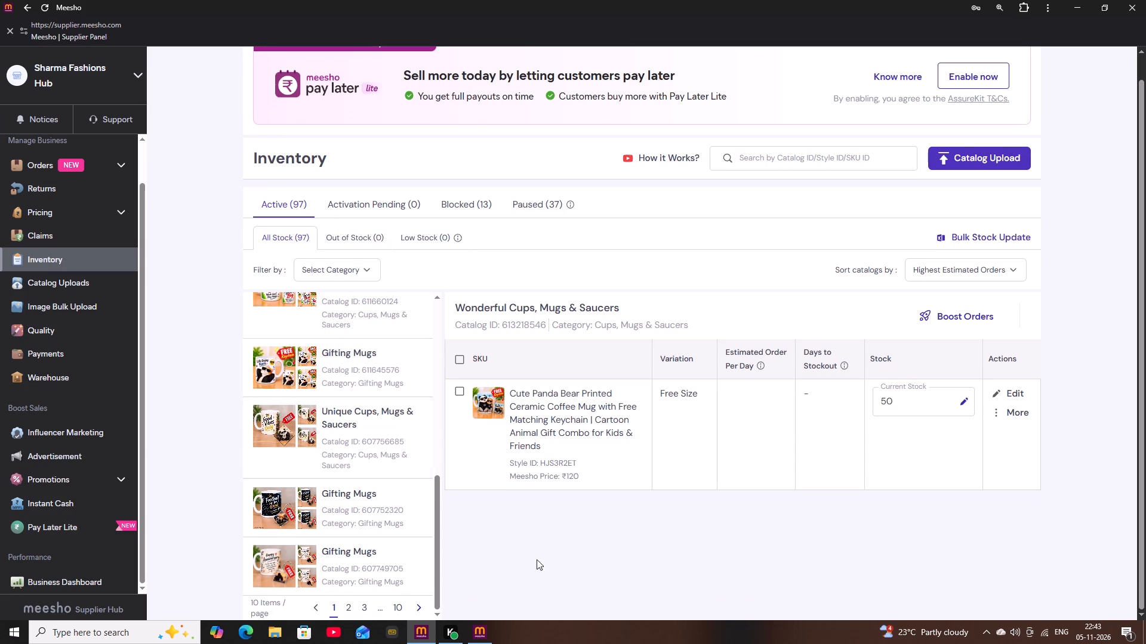
scroll(574, 577, "down", 1)
Look through pages 2 to 5 of the active All Stock catalogs and continue to page 6.
left_click(351, 606)
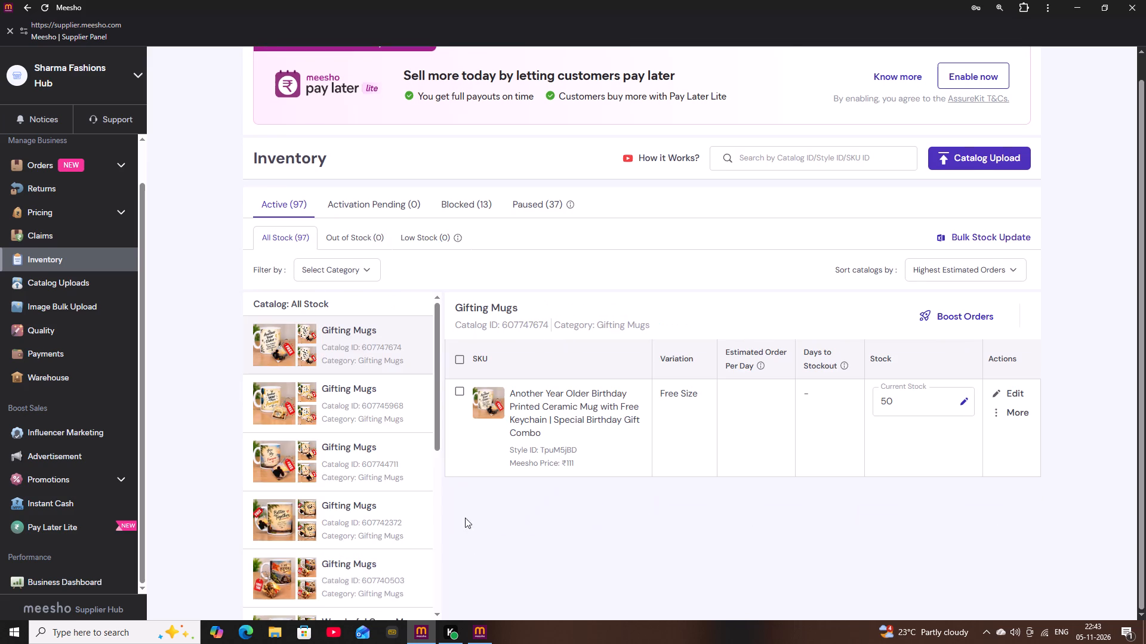
scroll(363, 426, "down", 13)
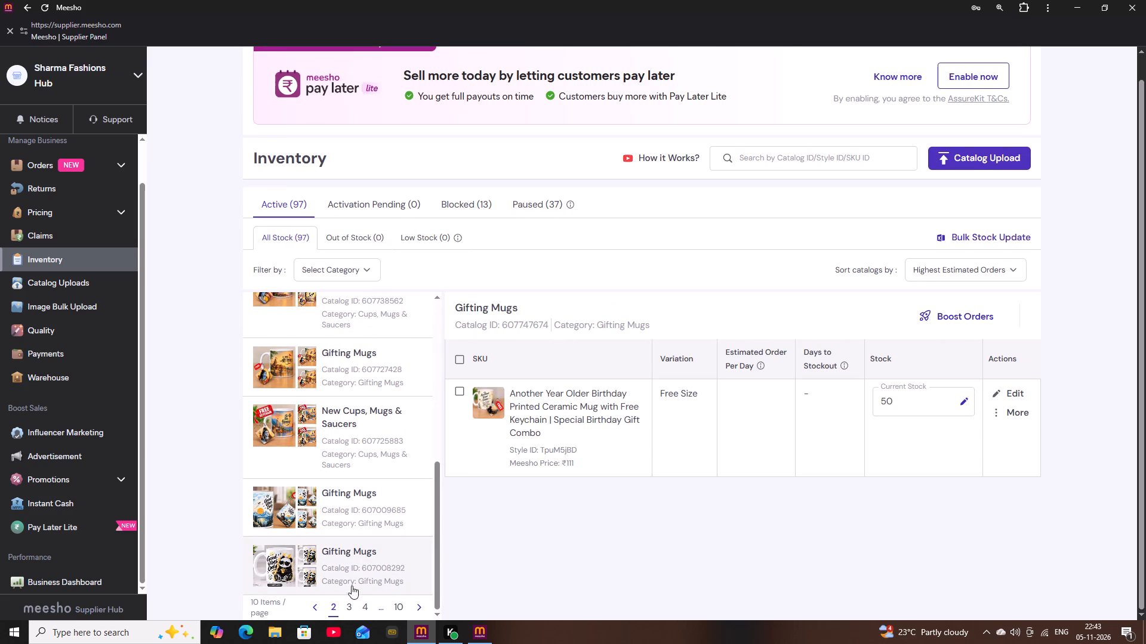
left_click(351, 605)
scroll(352, 487, "down", 4)
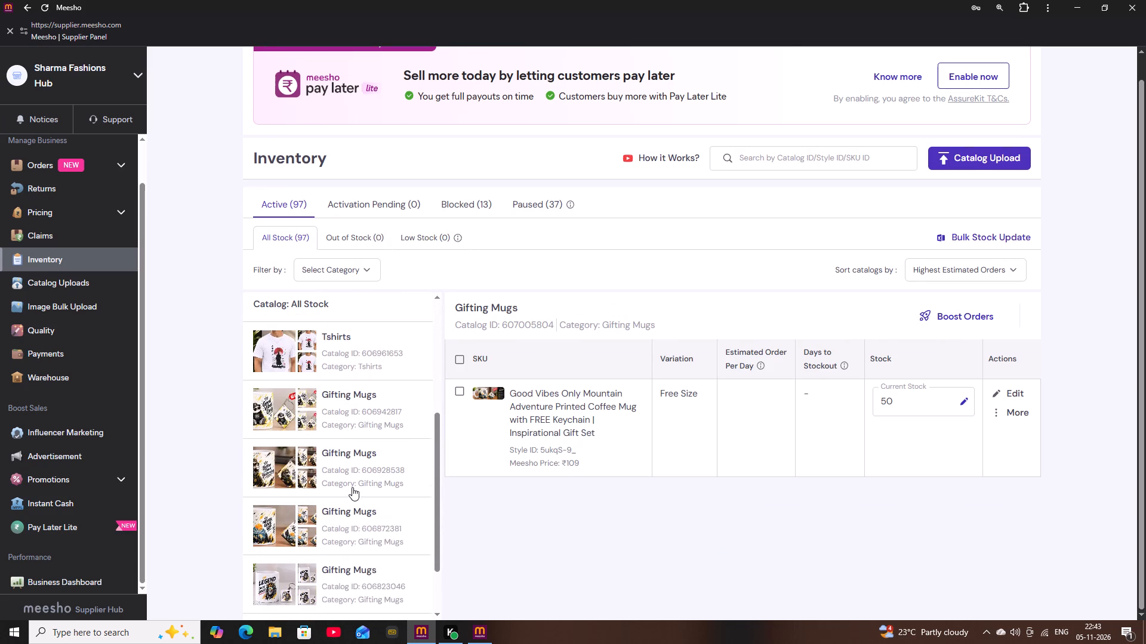
scroll(352, 487, "down", 5)
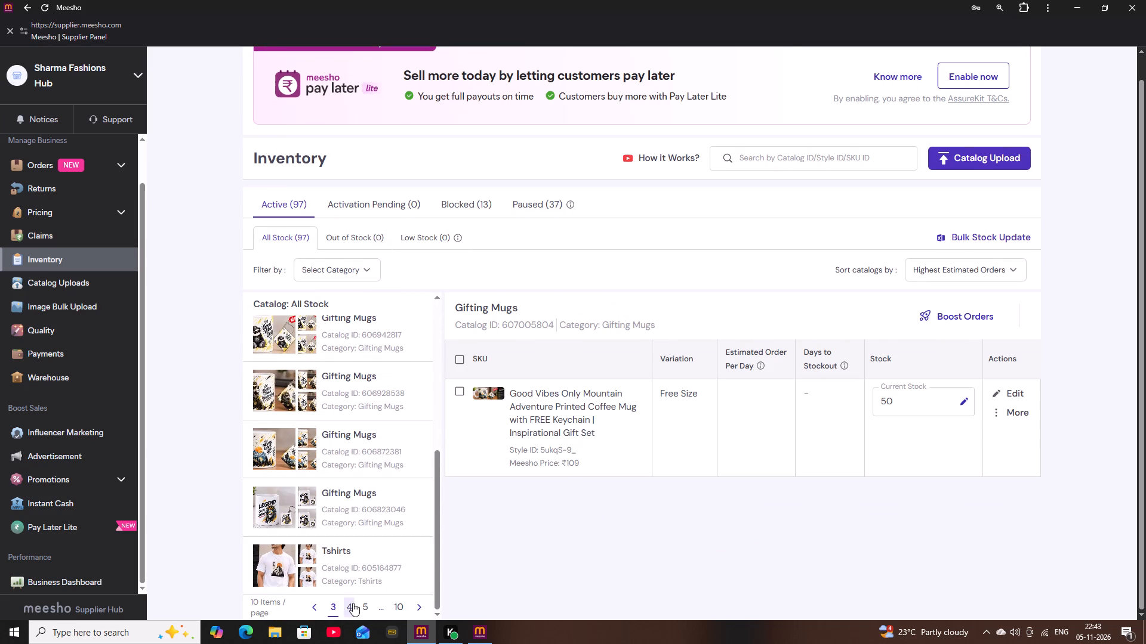
left_click(353, 603)
scroll(349, 468, "down", 7)
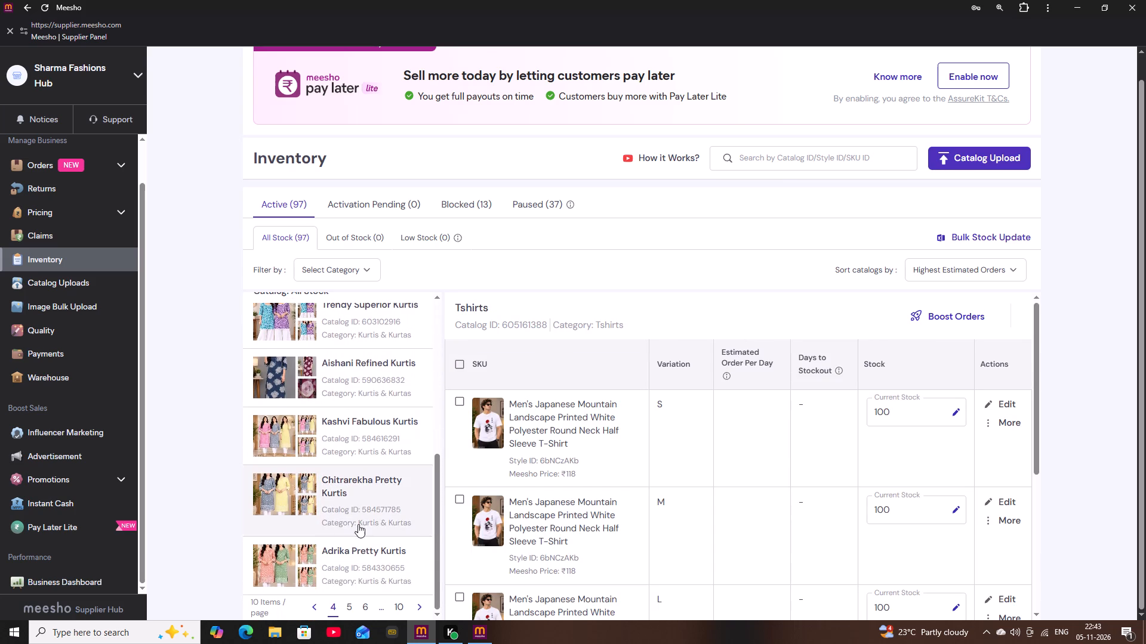
left_click(350, 608)
scroll(353, 462, "down", 2)
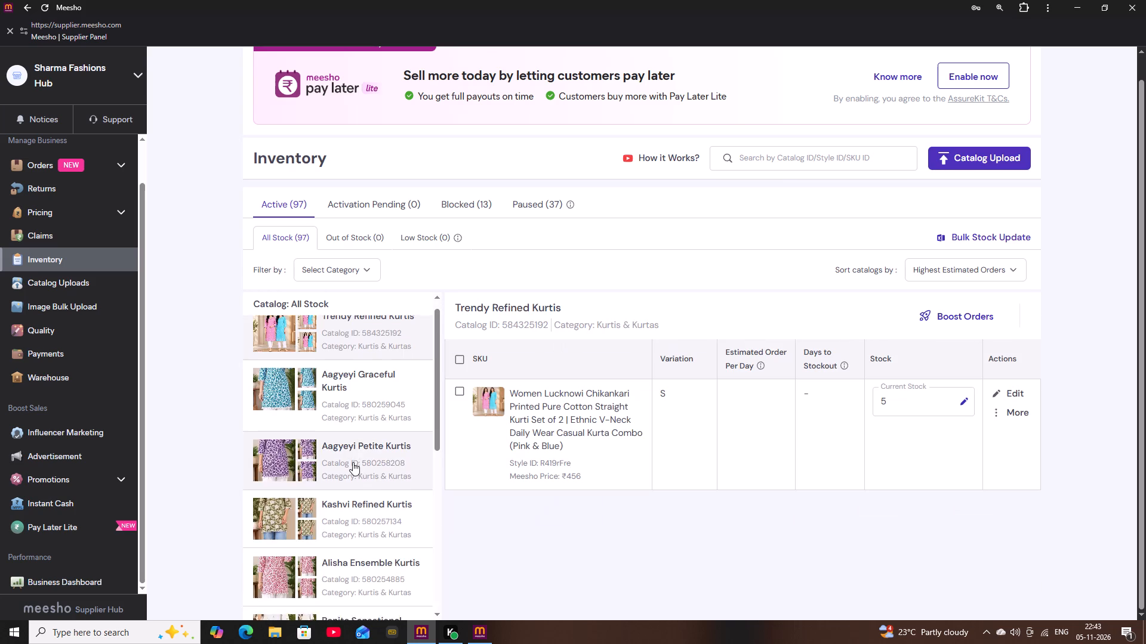
scroll(353, 462, "down", 5)
left_click(352, 609)
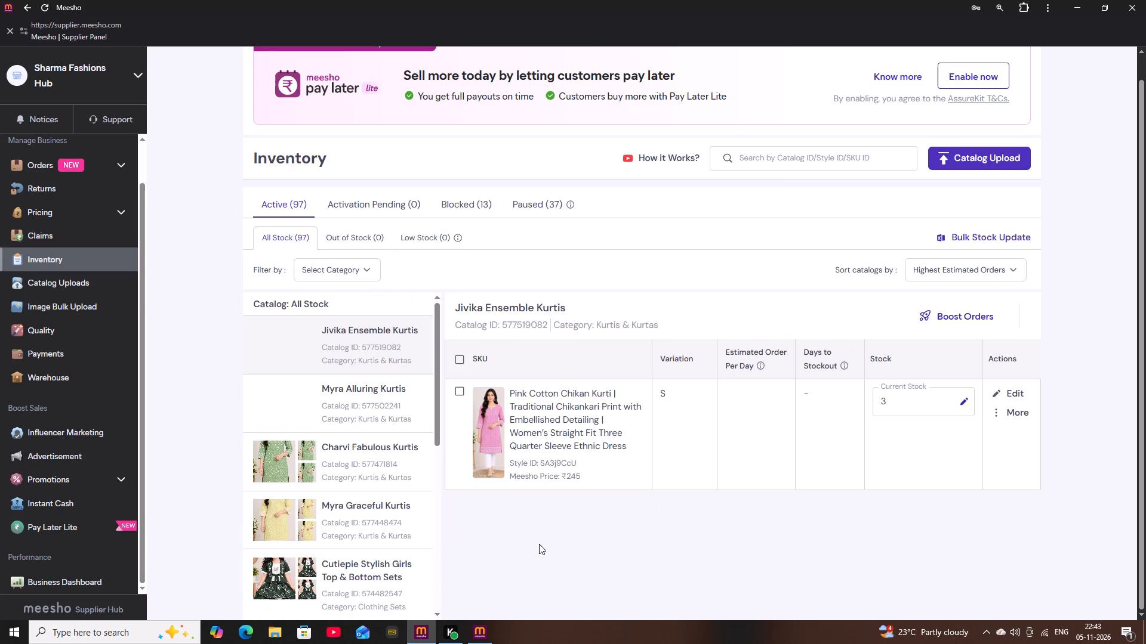
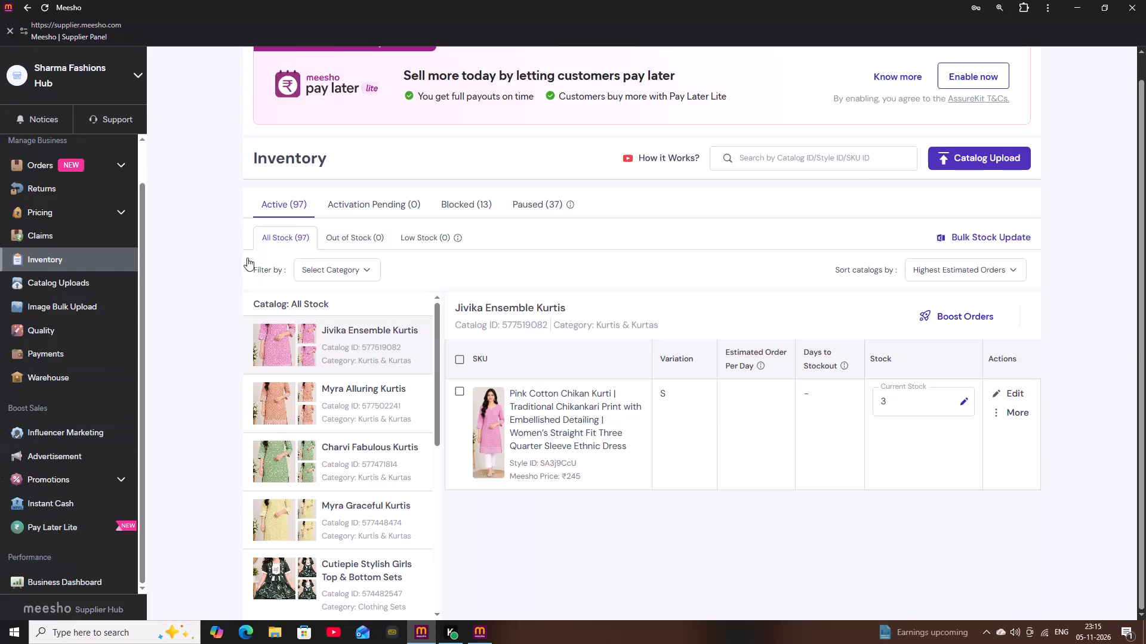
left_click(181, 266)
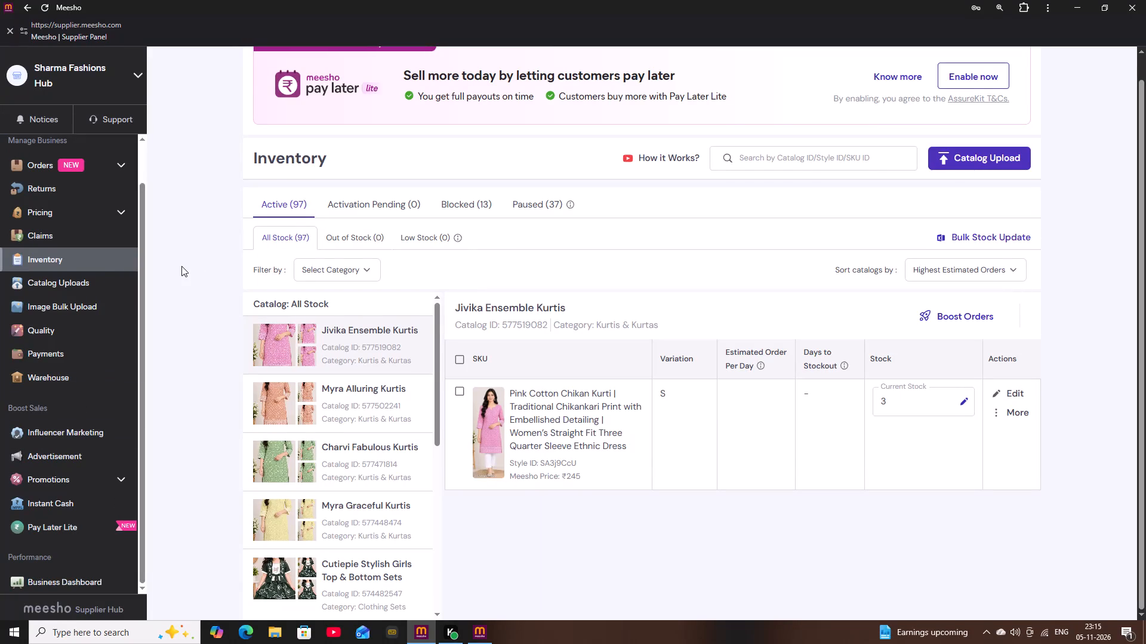
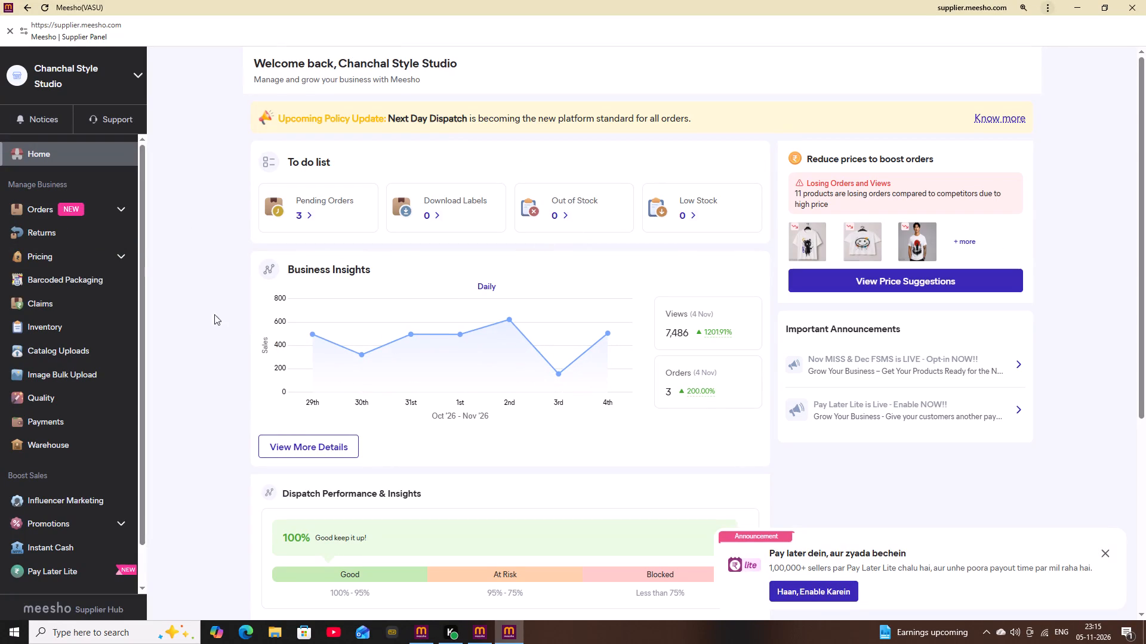
Open the store's orders and look through the pending ones.
left_click(88, 208)
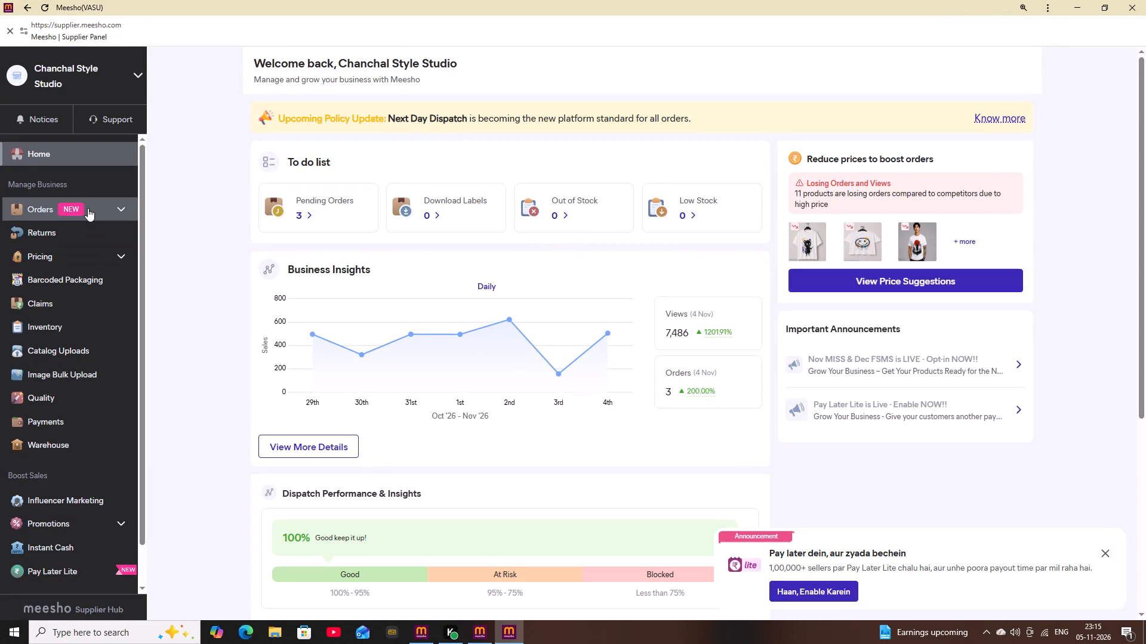
scroll(270, 376, "down", 3)
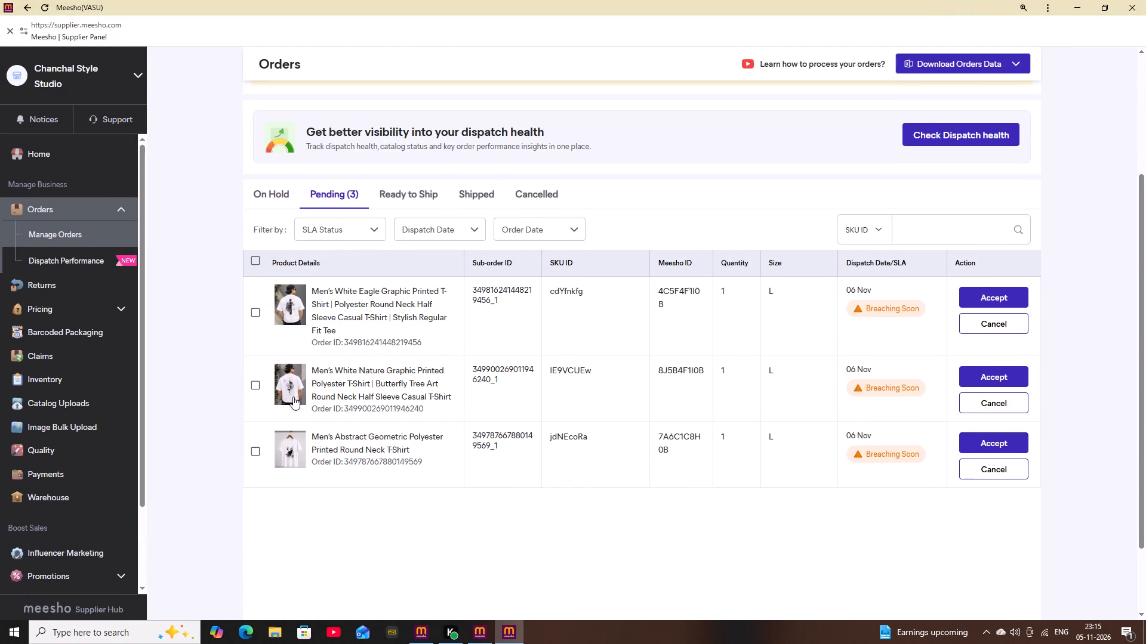
scroll(143, 436, "down", 5)
Open the Business Dashboard and review the last 7 days' business overview and product performance list.
scroll(59, 469, "down", 4)
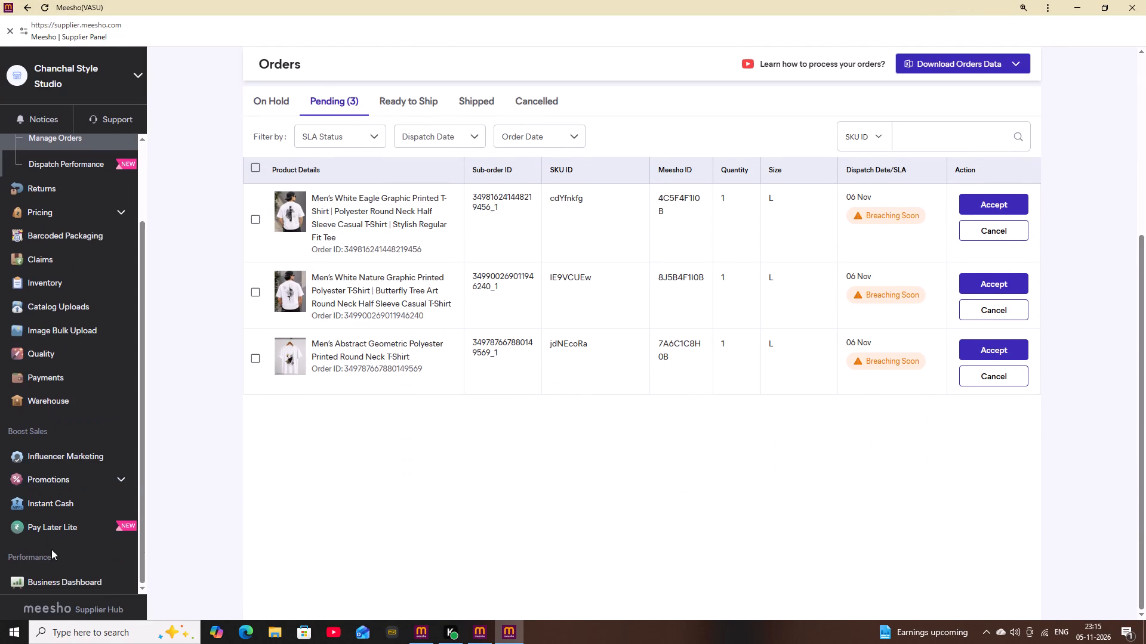
left_click(58, 582)
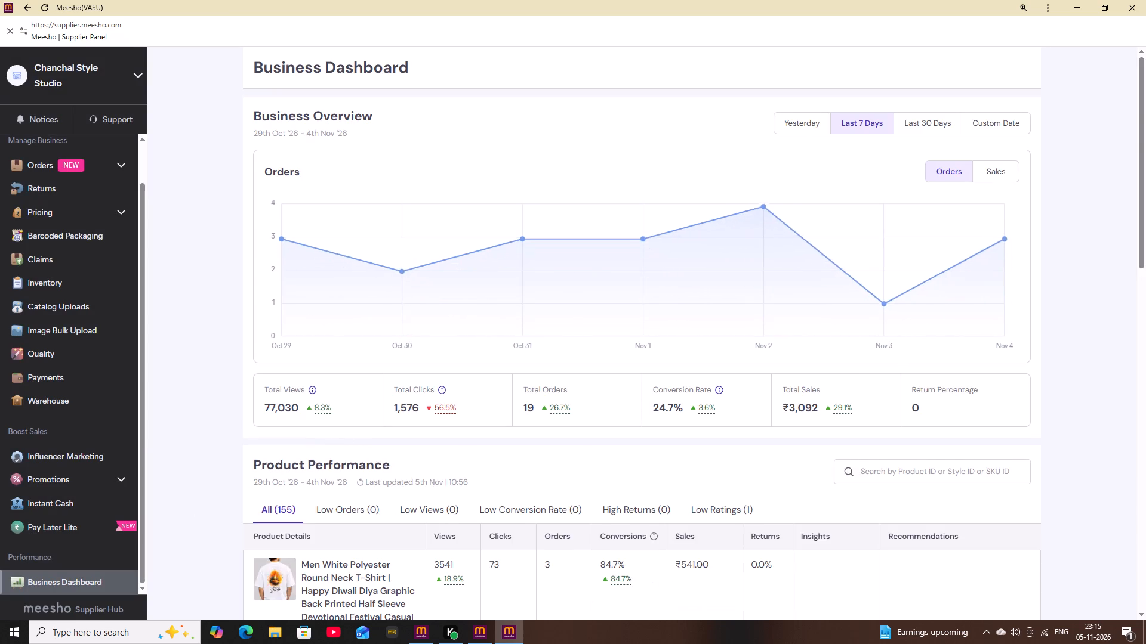
scroll(318, 476, "down", 9)
scroll(336, 453, "up", 3)
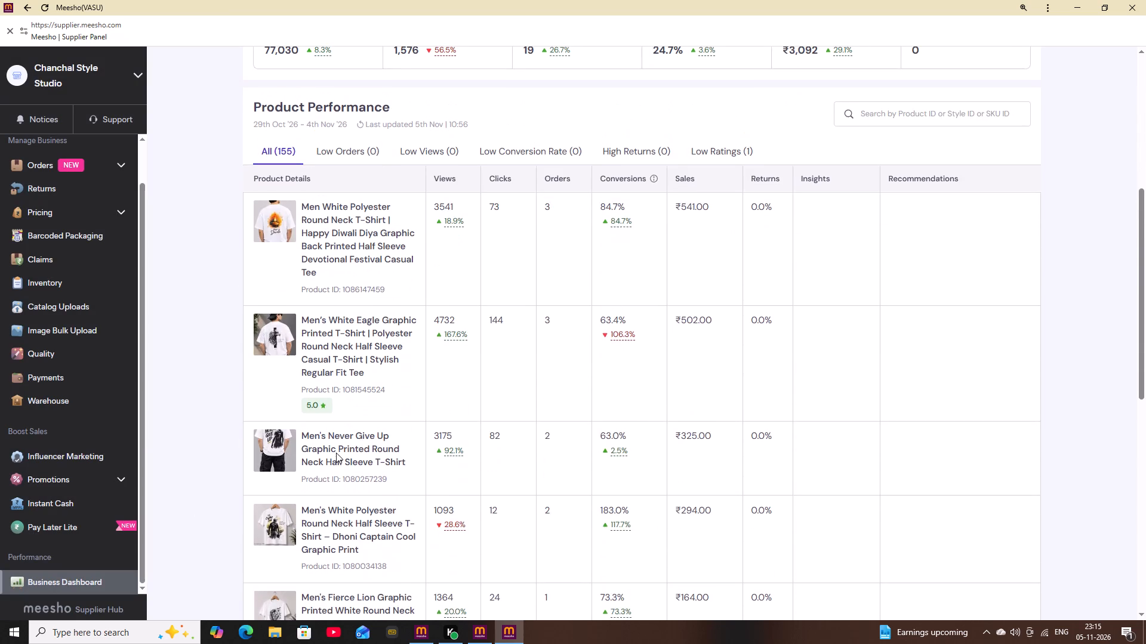
View the product details of the Men's White Eagle Graphic Printed T-Shirt in the performance list, then close them.
left_click(284, 330)
left_click(413, 331)
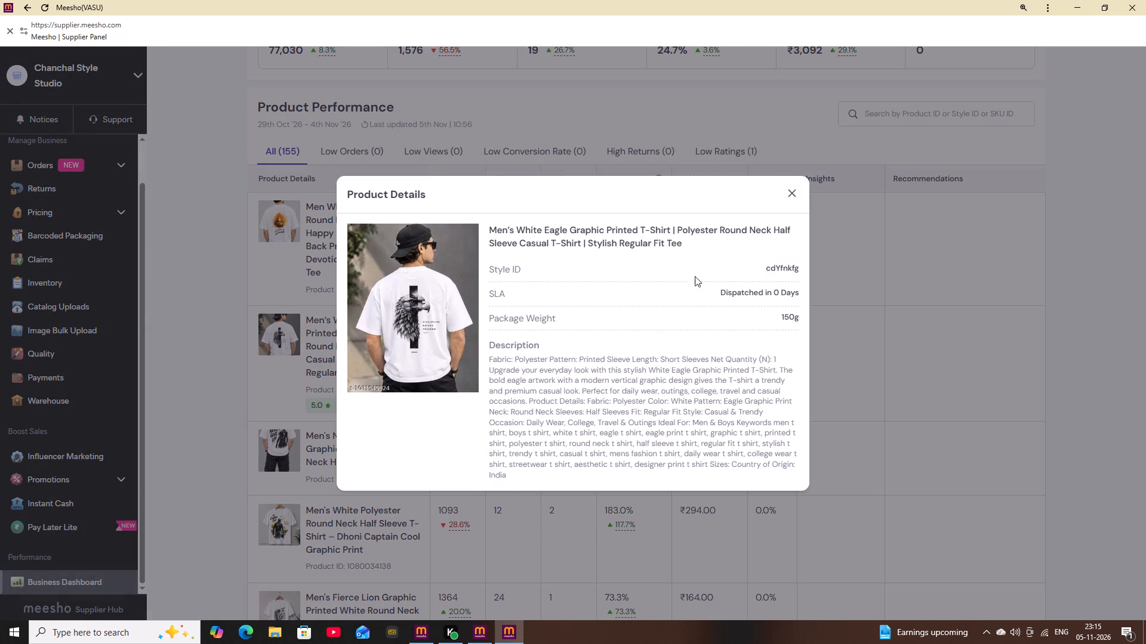
left_click(789, 192)
Look further through the product performance list and view the details of the Men's Fierce Lion Graphic T-Shirt.
scroll(335, 473, "down", 6)
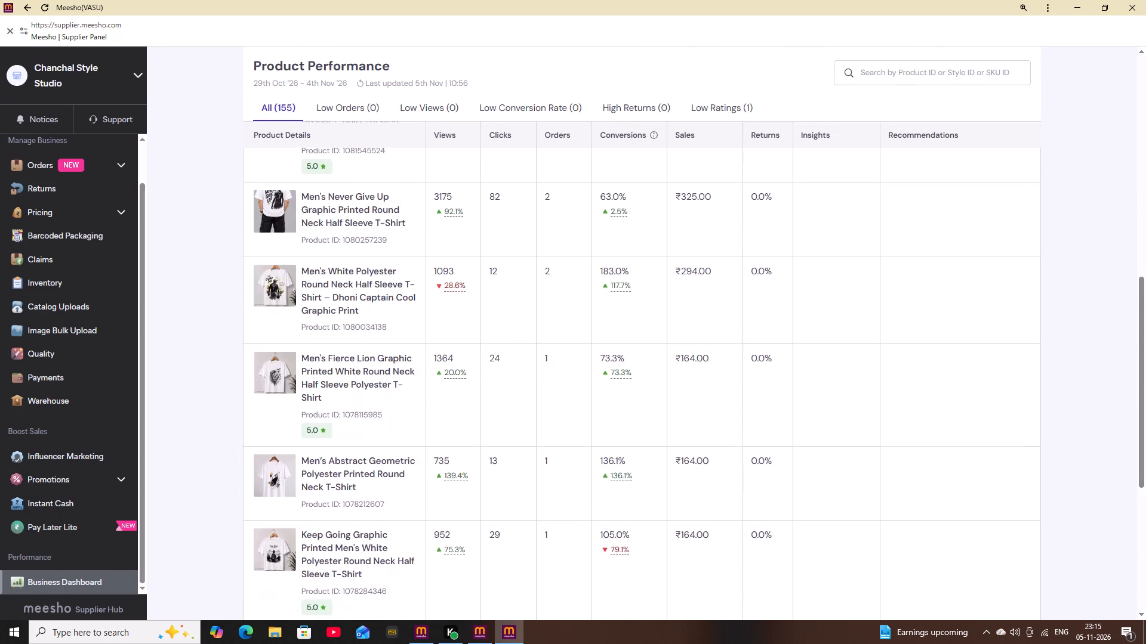
scroll(335, 473, "down", 1)
scroll(335, 473, "up", 3)
left_click(272, 358)
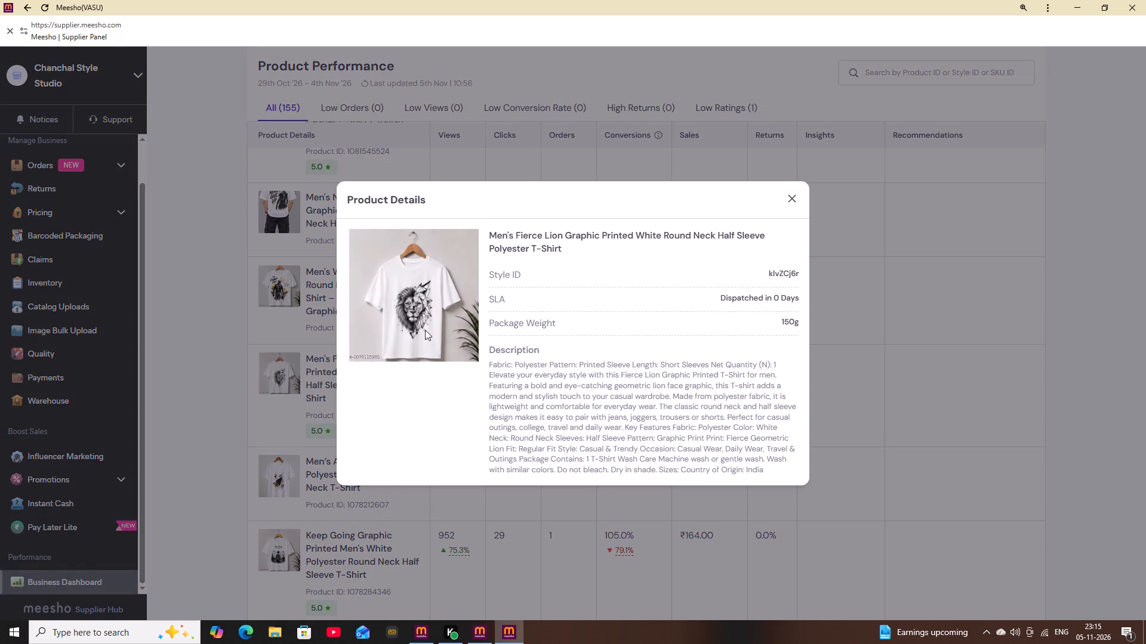
left_click(425, 330)
left_click(789, 196)
View the product details of the Keep Going Graphic Printed T-Shirt in the performance list, then close them.
scroll(270, 439, "down", 3)
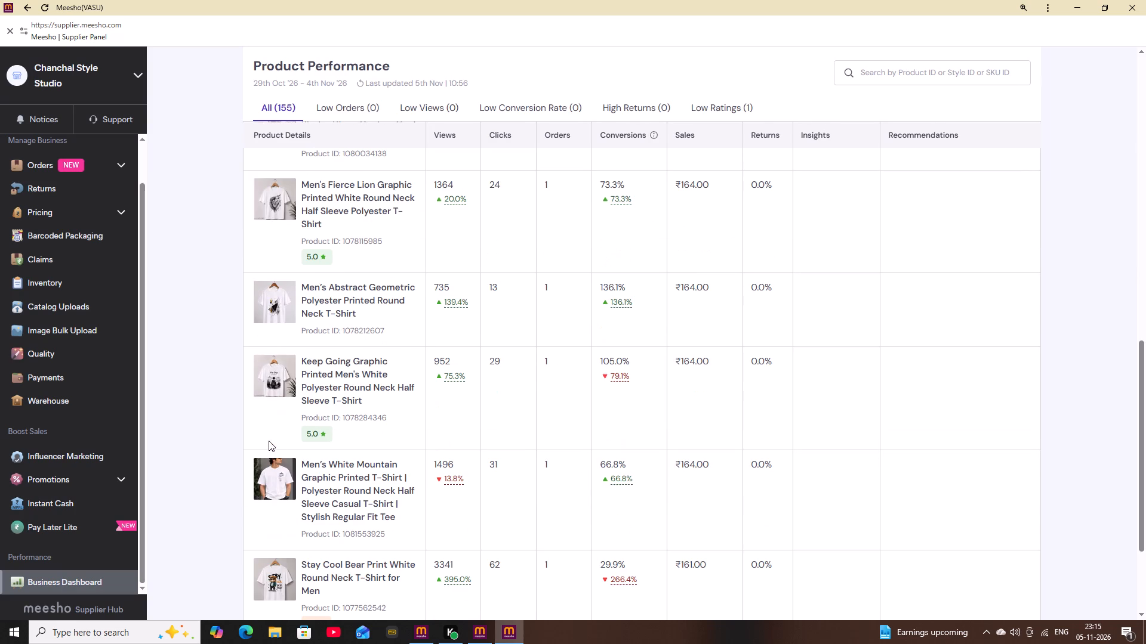
left_click(284, 365)
left_click(426, 312)
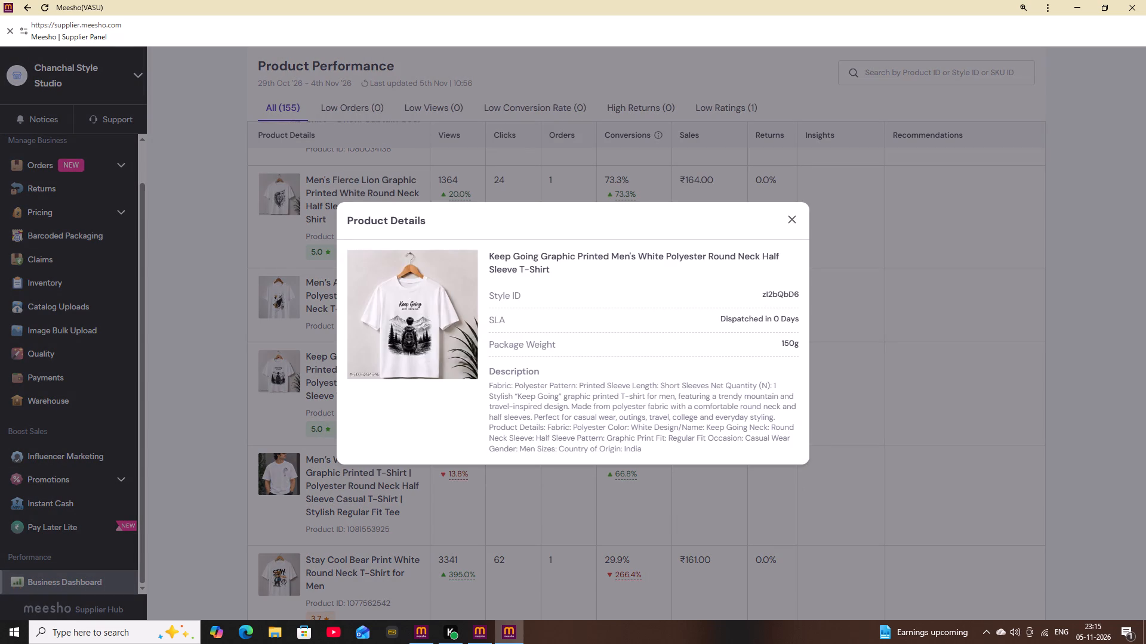
left_click(798, 224)
View the product details of the Stay Cool Bear Print T-Shirt near the end of the list, then close them.
scroll(319, 406, "down", 5)
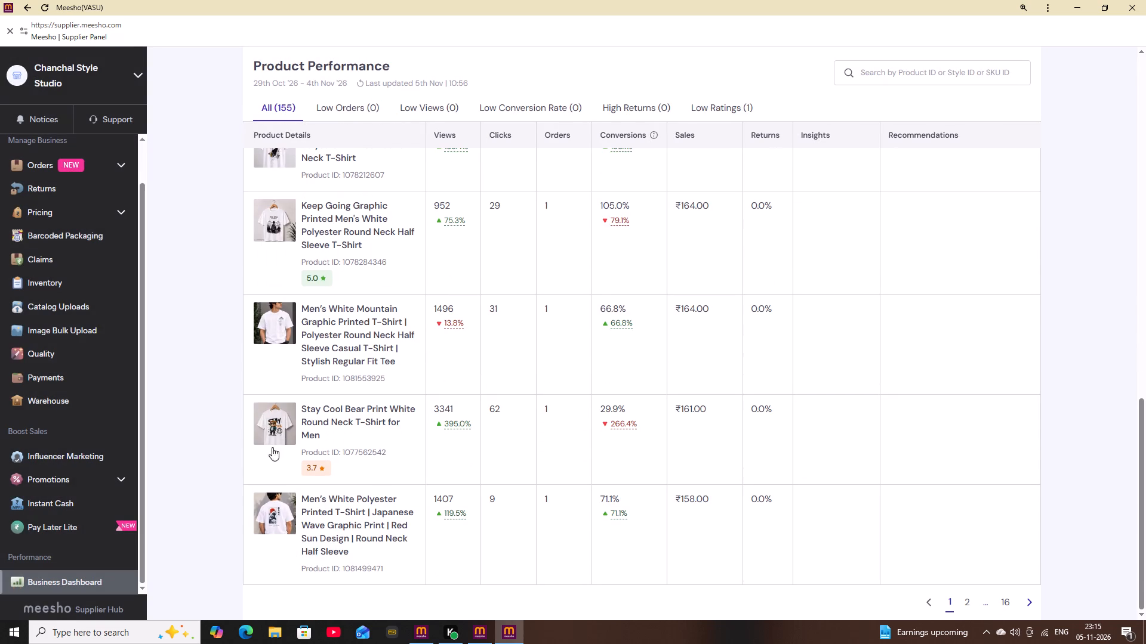
left_click(260, 432)
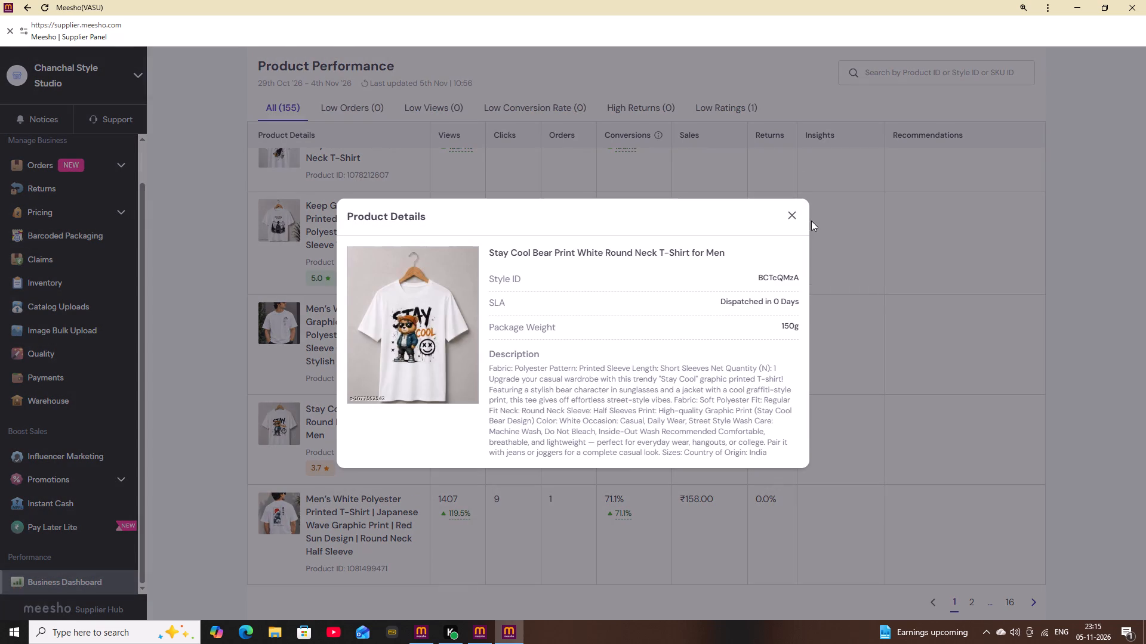
left_click(788, 218)
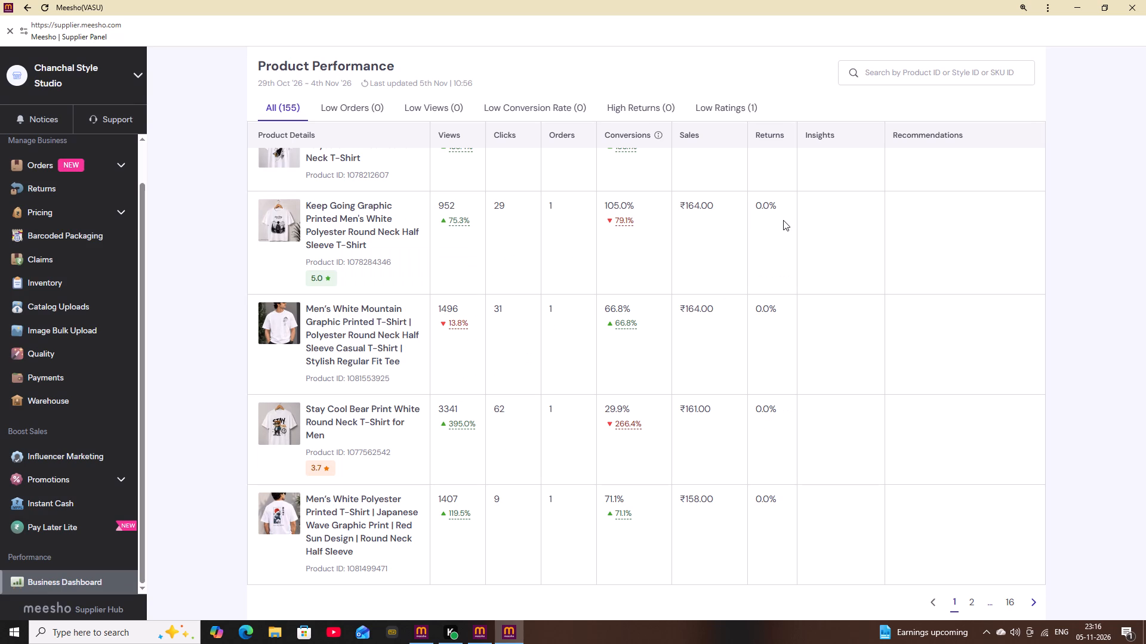
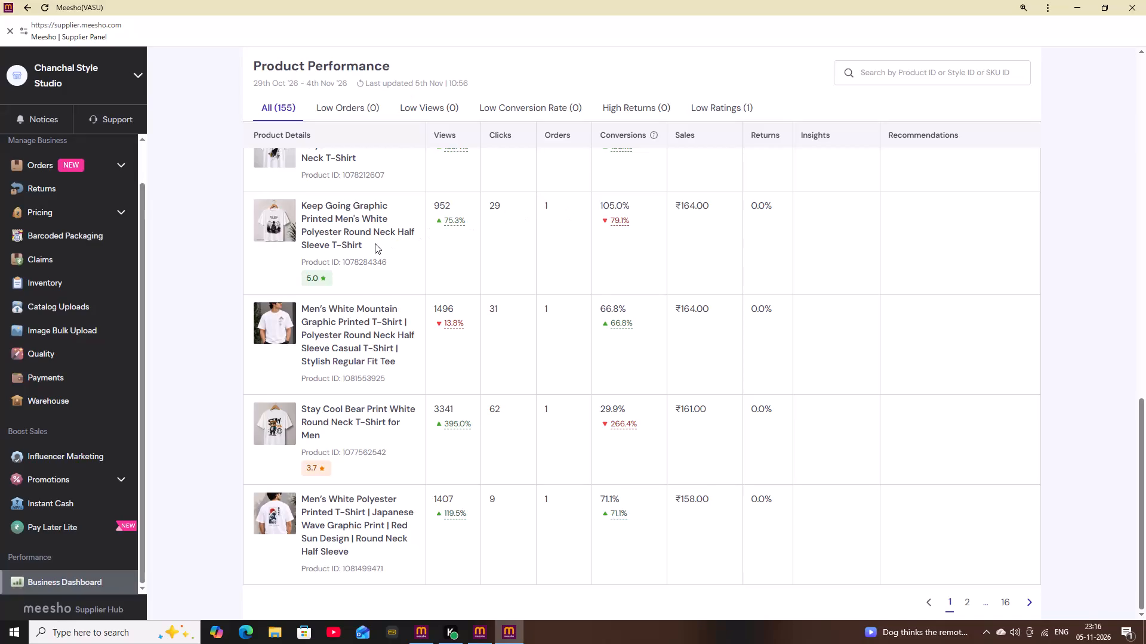
Look through the second page of the product performance list, down to its last product.
scroll(369, 287, "down", 3)
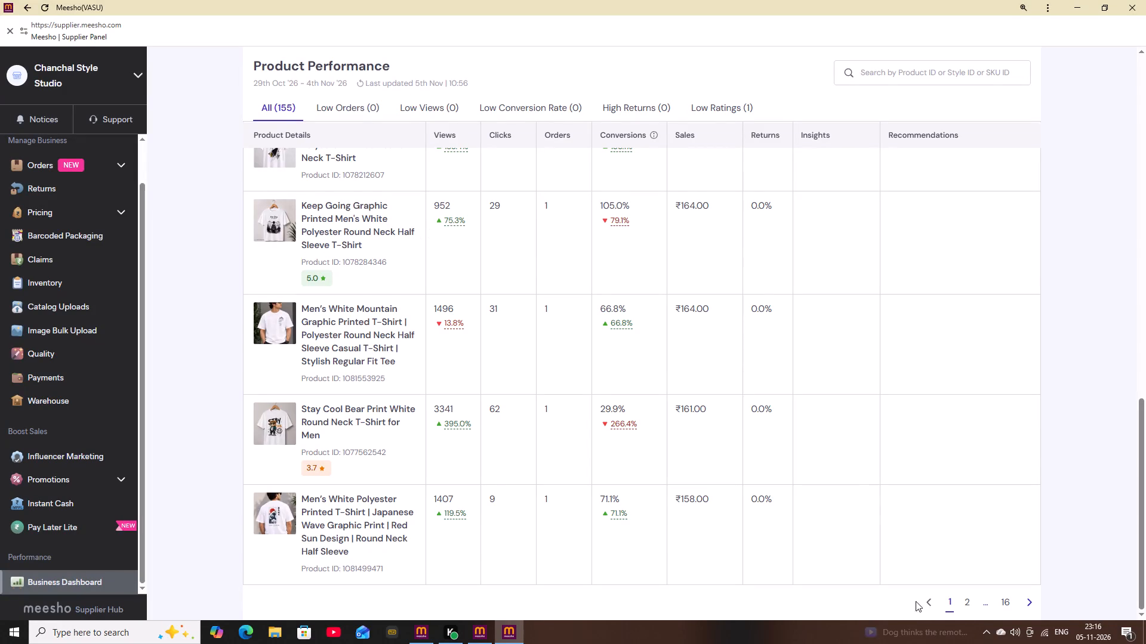
left_click(966, 599)
scroll(475, 463, "down", 4)
scroll(473, 463, "up", 4)
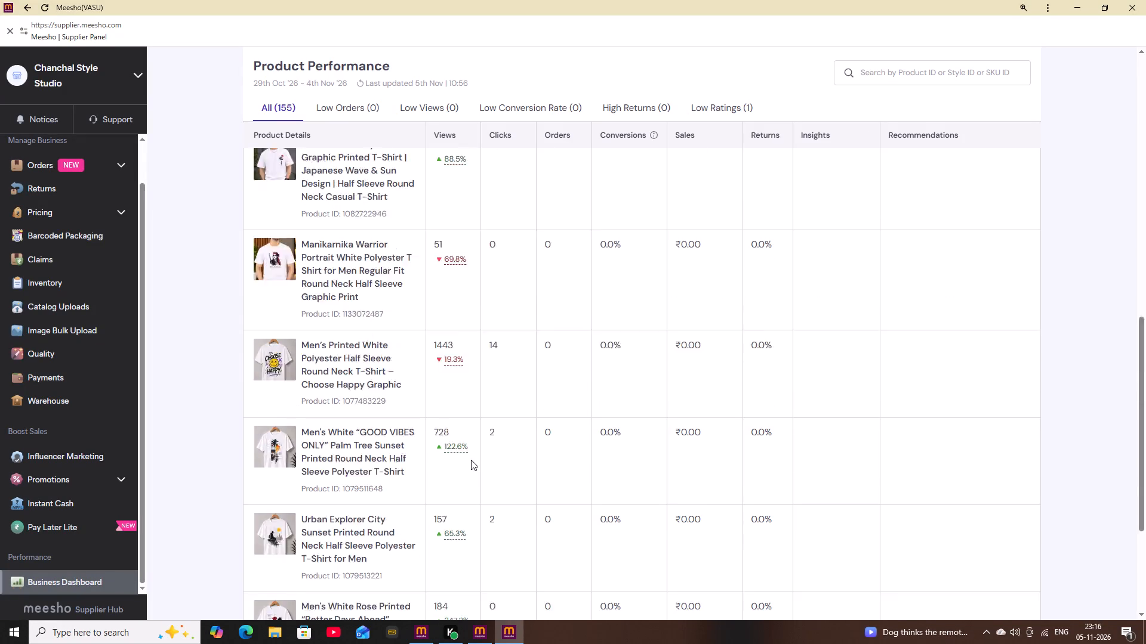
scroll(471, 460, "up", 10)
scroll(374, 494, "down", 11)
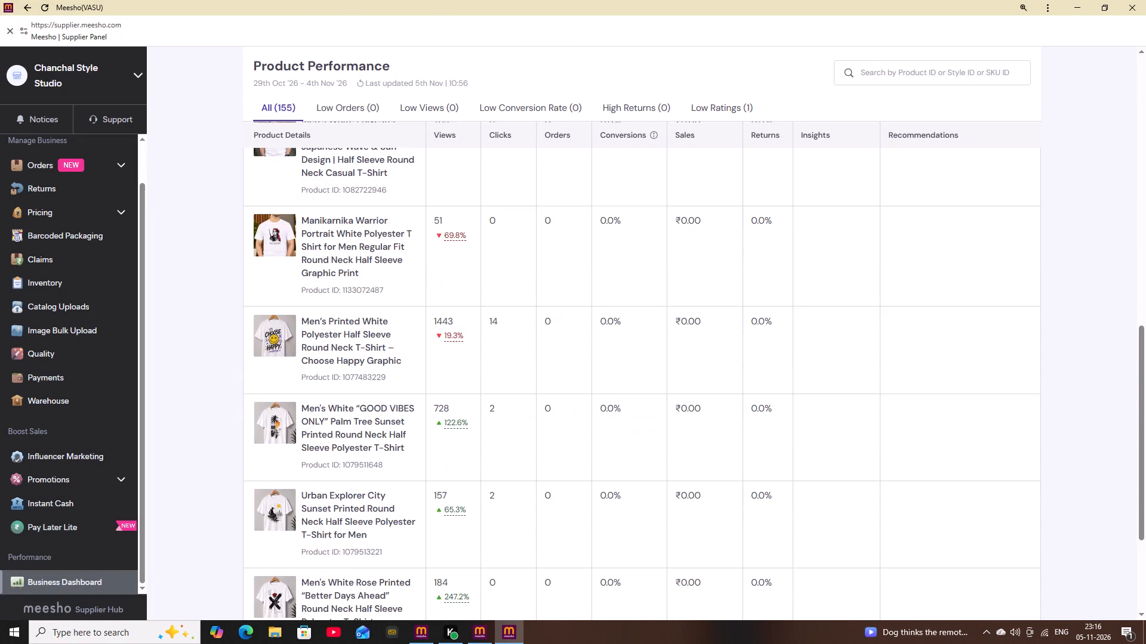
scroll(381, 487, "down", 6)
scroll(476, 515, "down", 5)
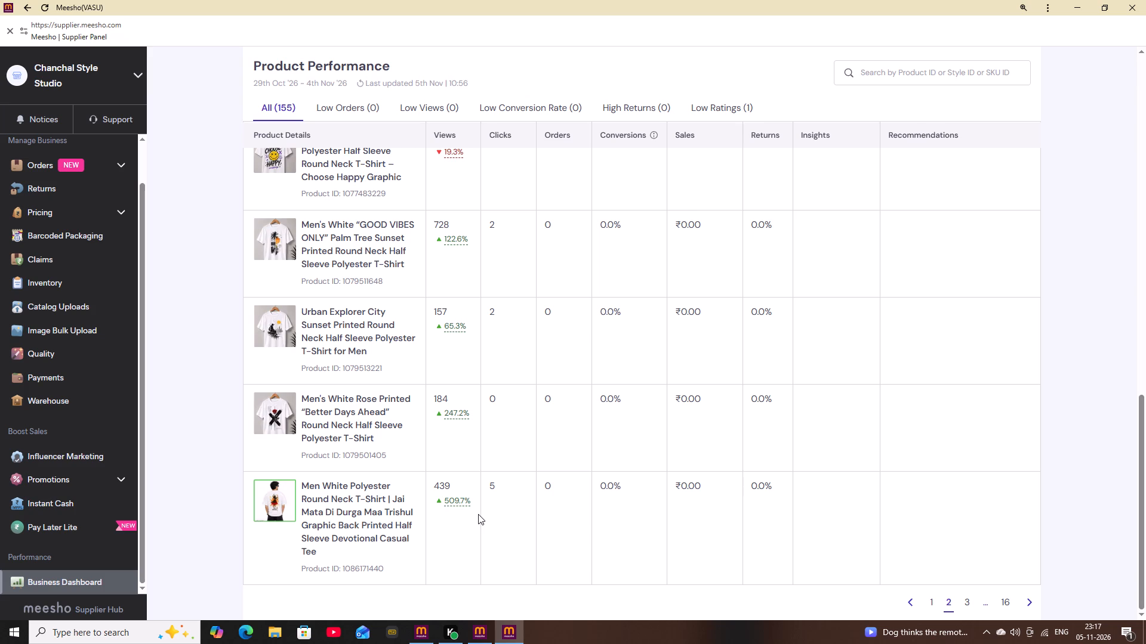
Return to the first page of the product performance list and go back up to the business overview.
left_click(931, 606)
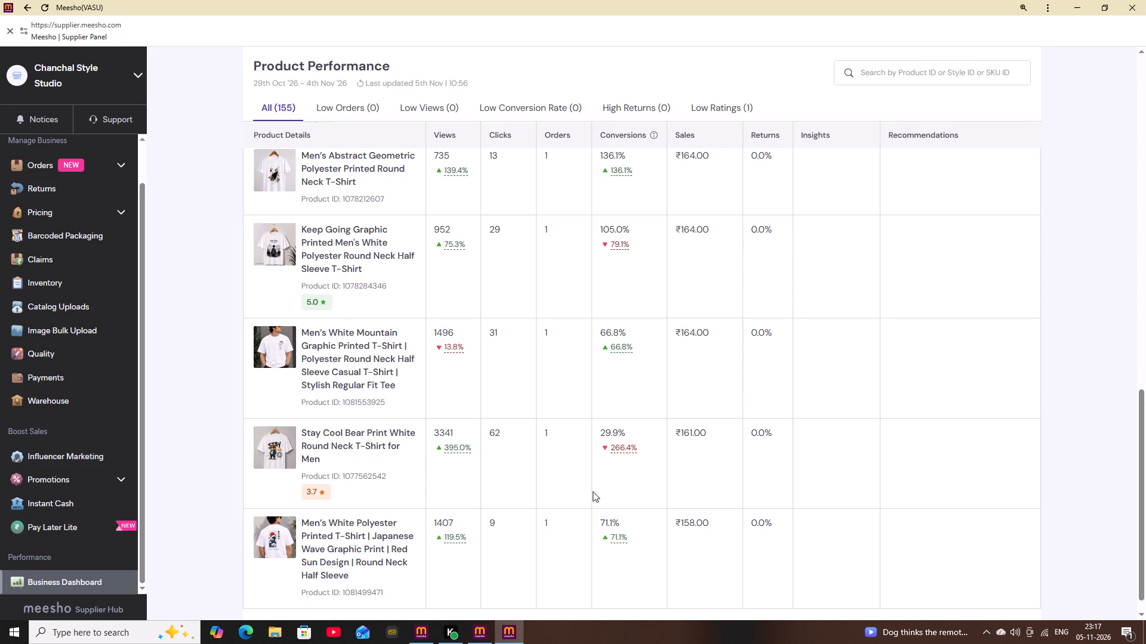
scroll(276, 374, "up", 14)
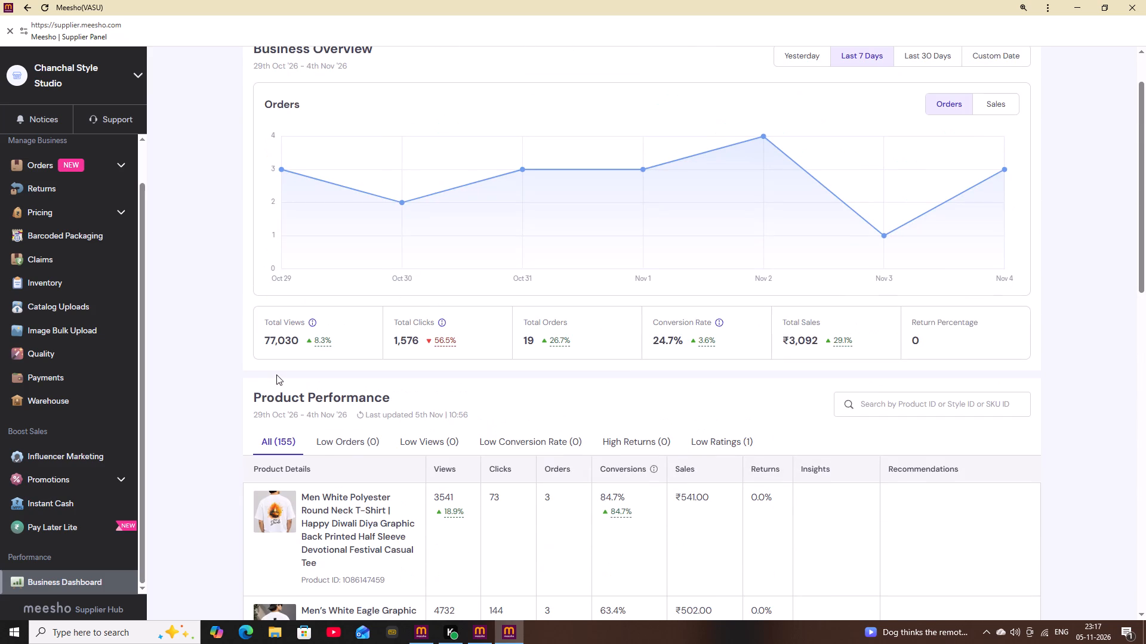